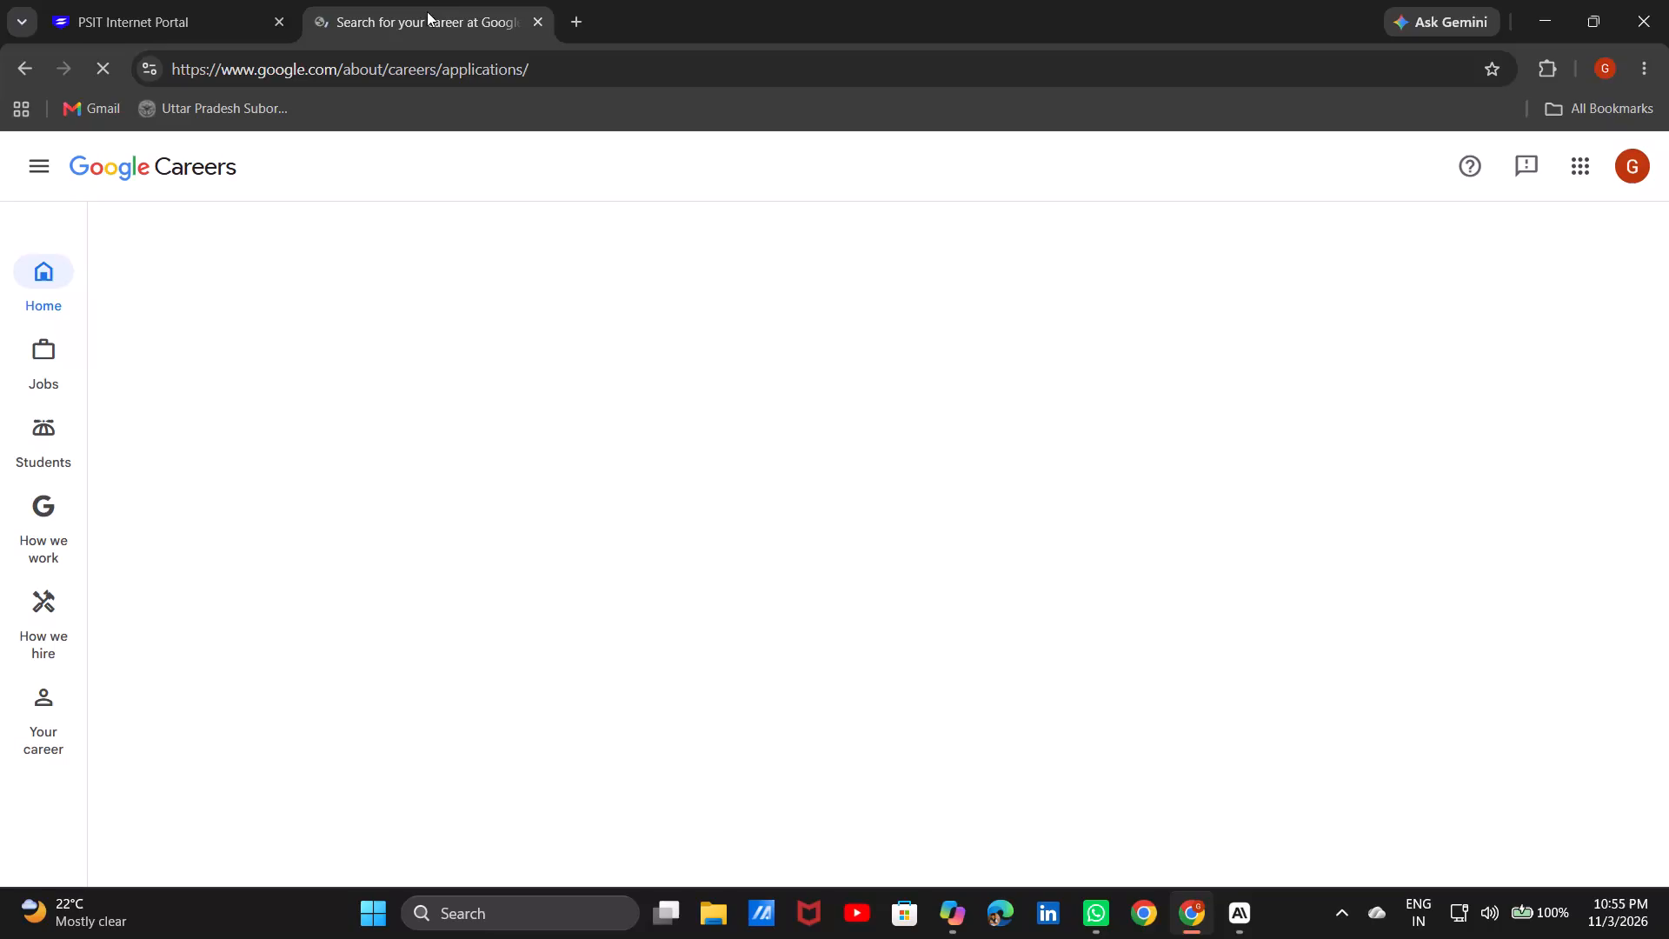
Close the Google Careers page, keeping the PSIT Internet Portal page open.
left_click(539, 22)
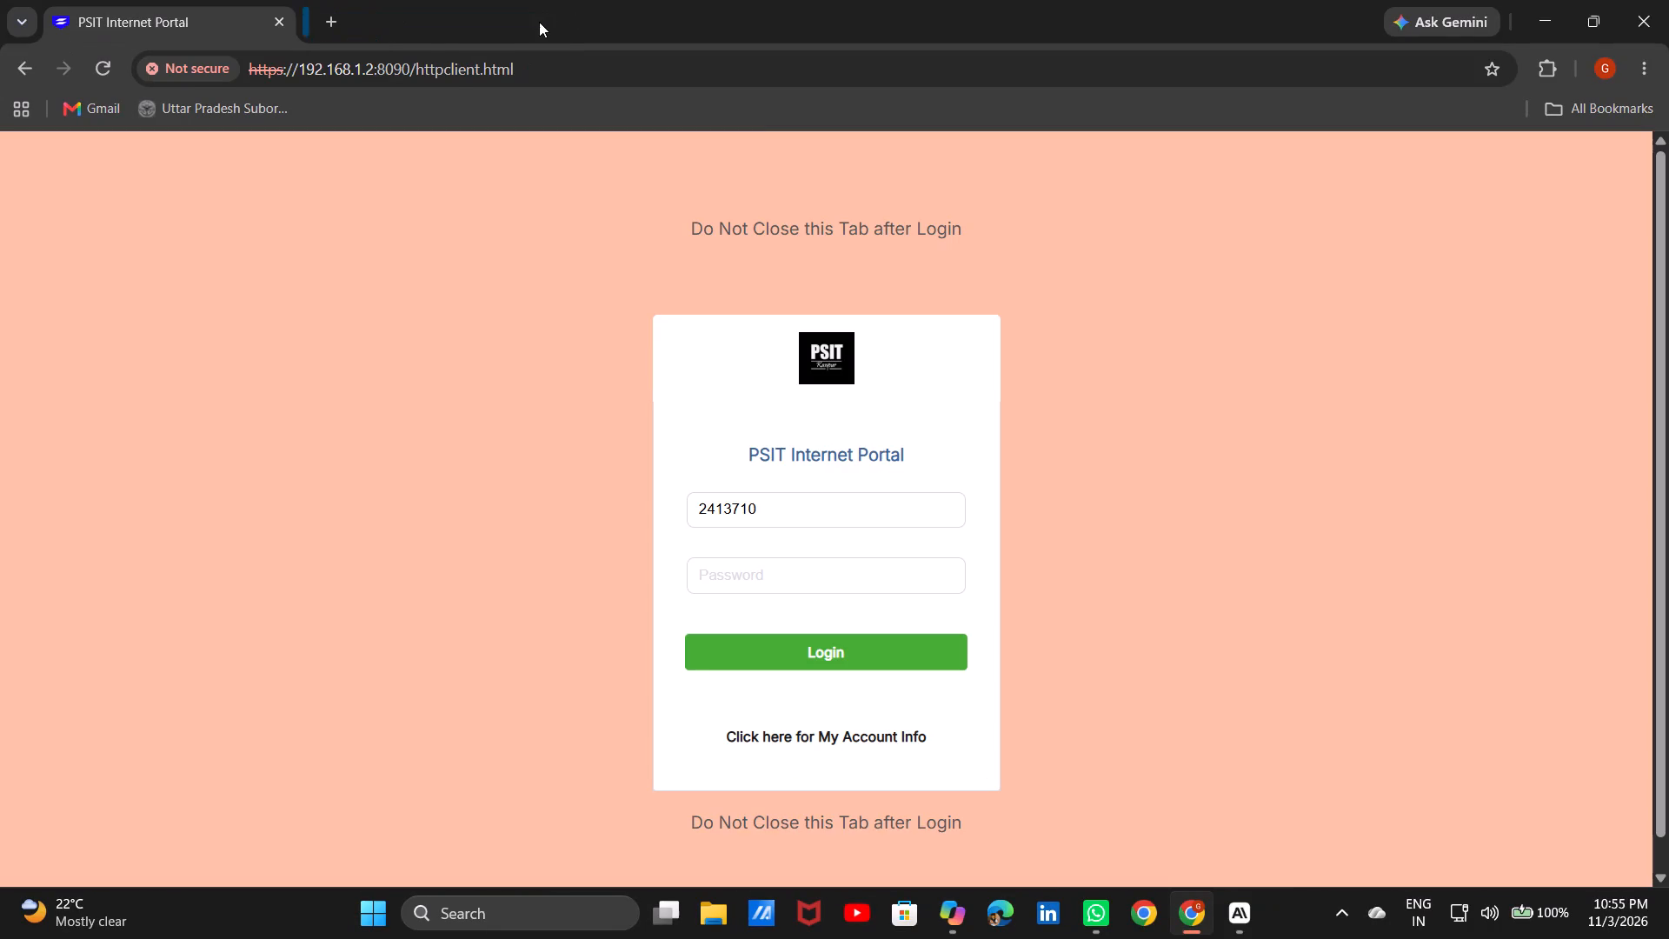
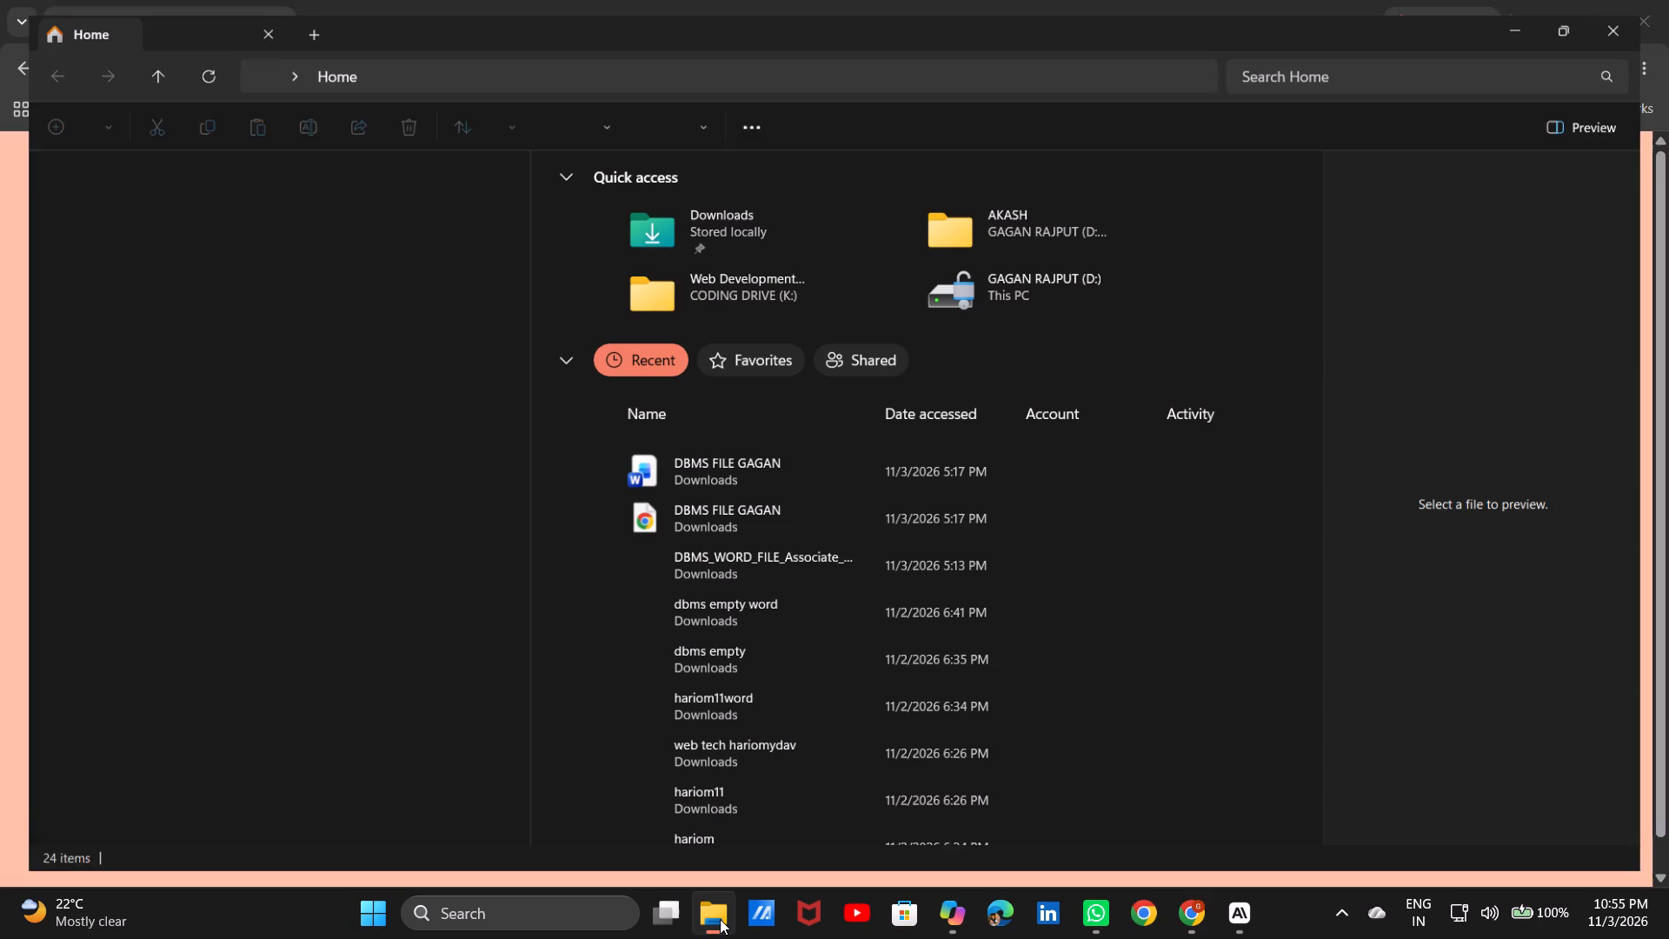
Search File Explorer's Home for "resume" and open the GAGAN RESUME PDF.
left_click(1302, 72)
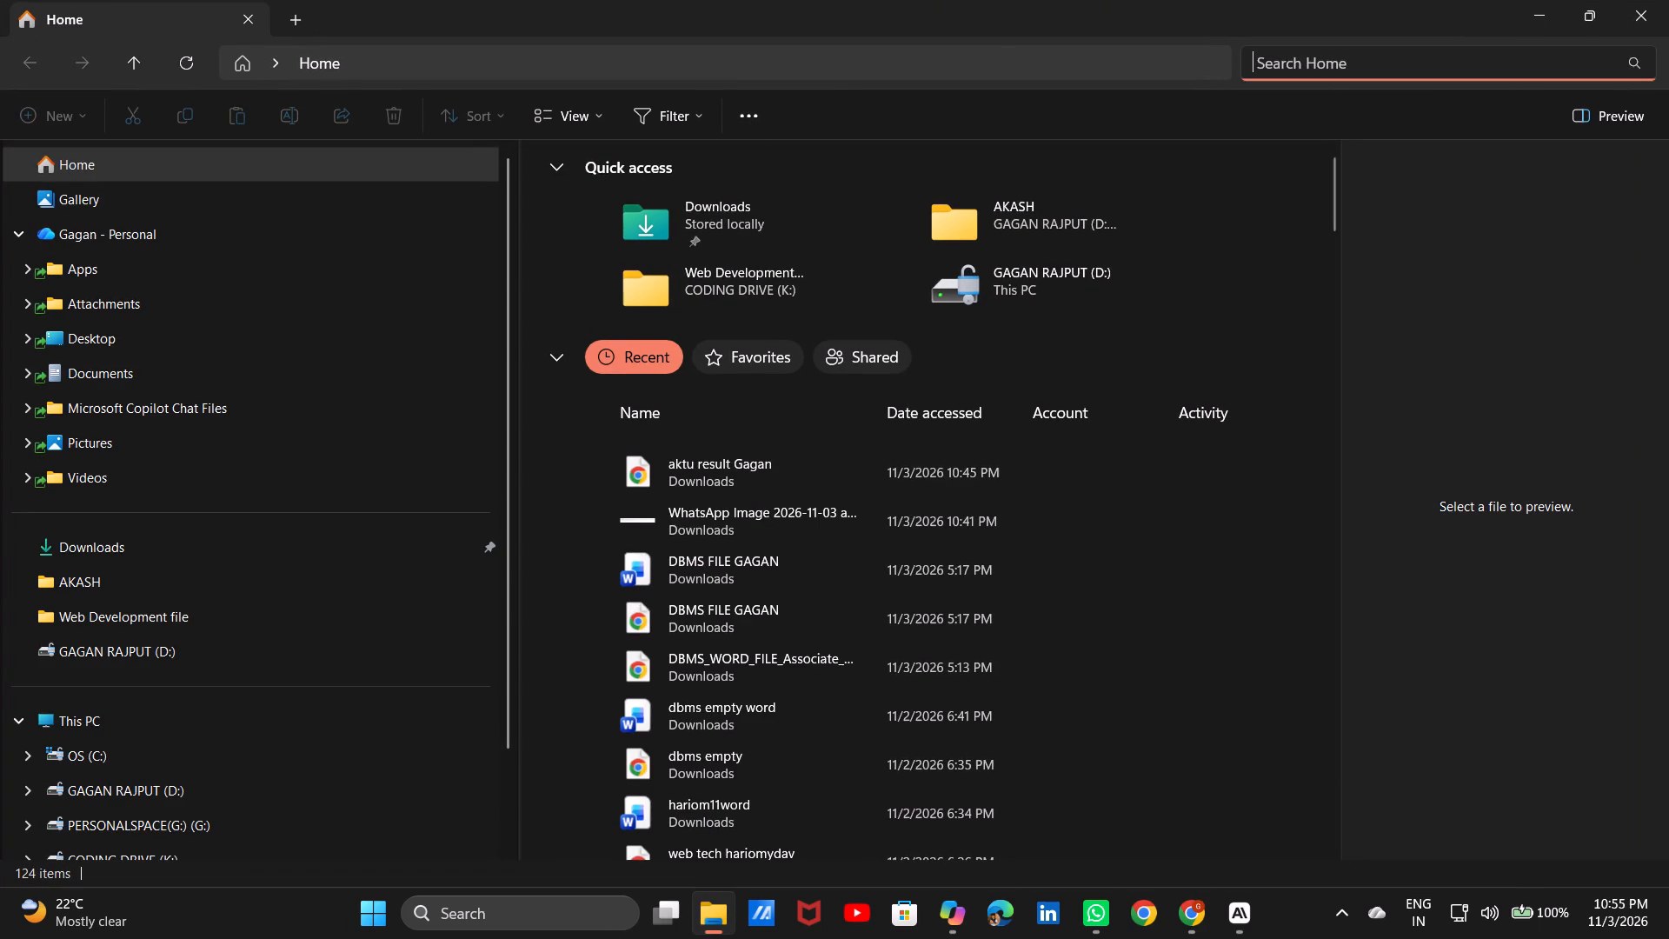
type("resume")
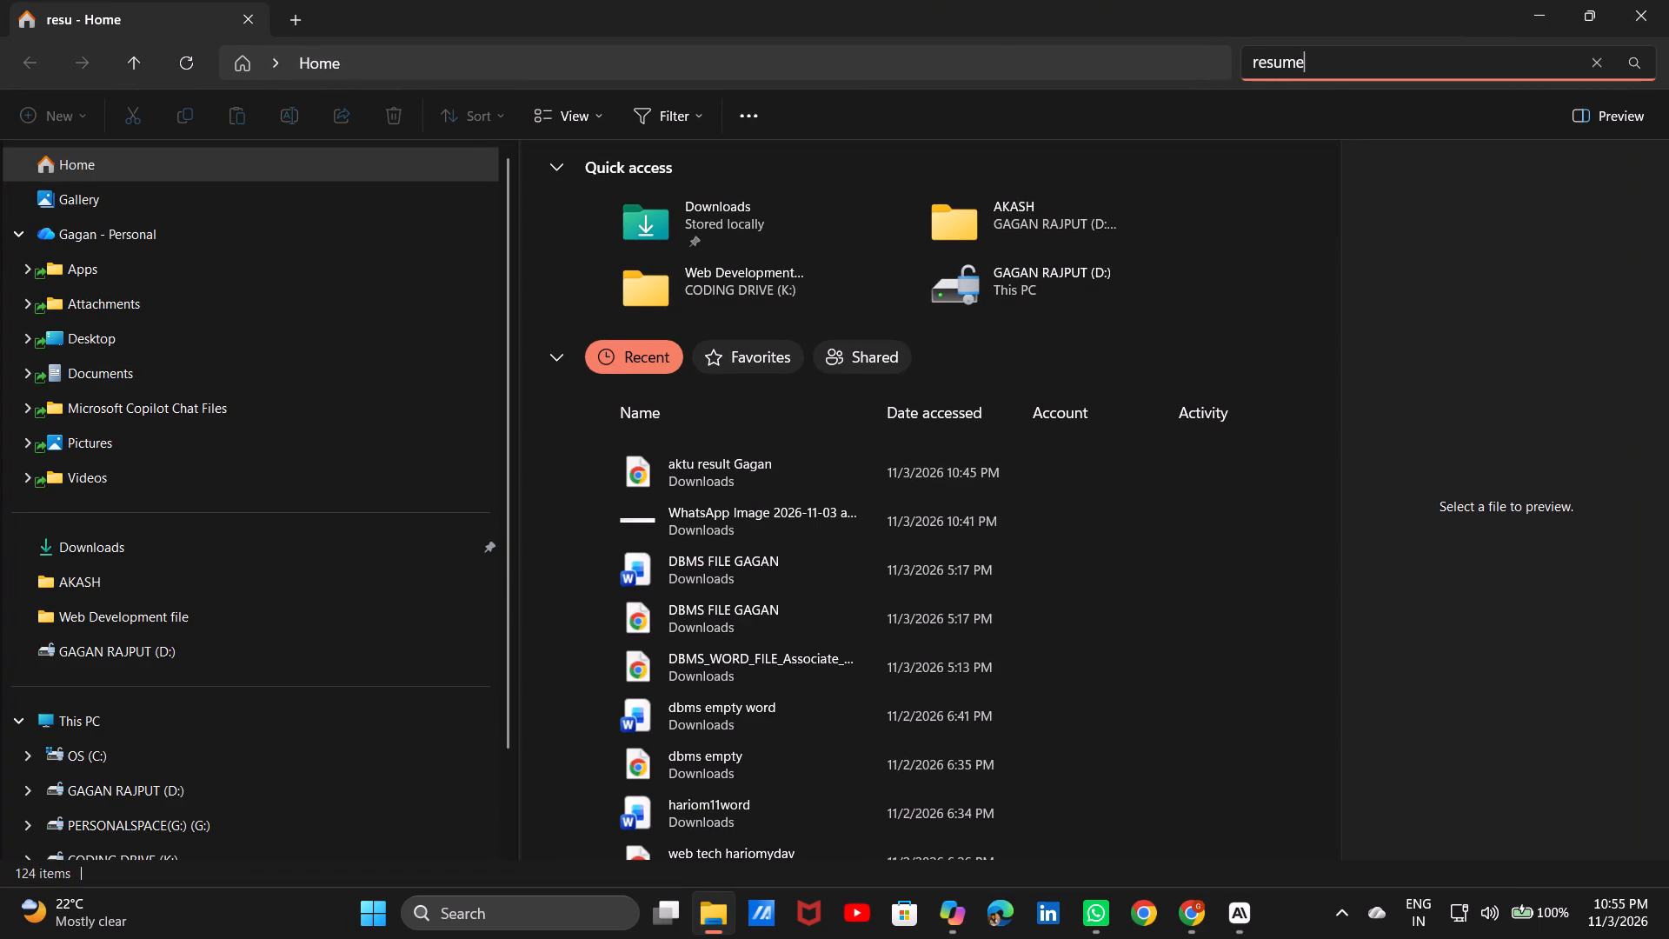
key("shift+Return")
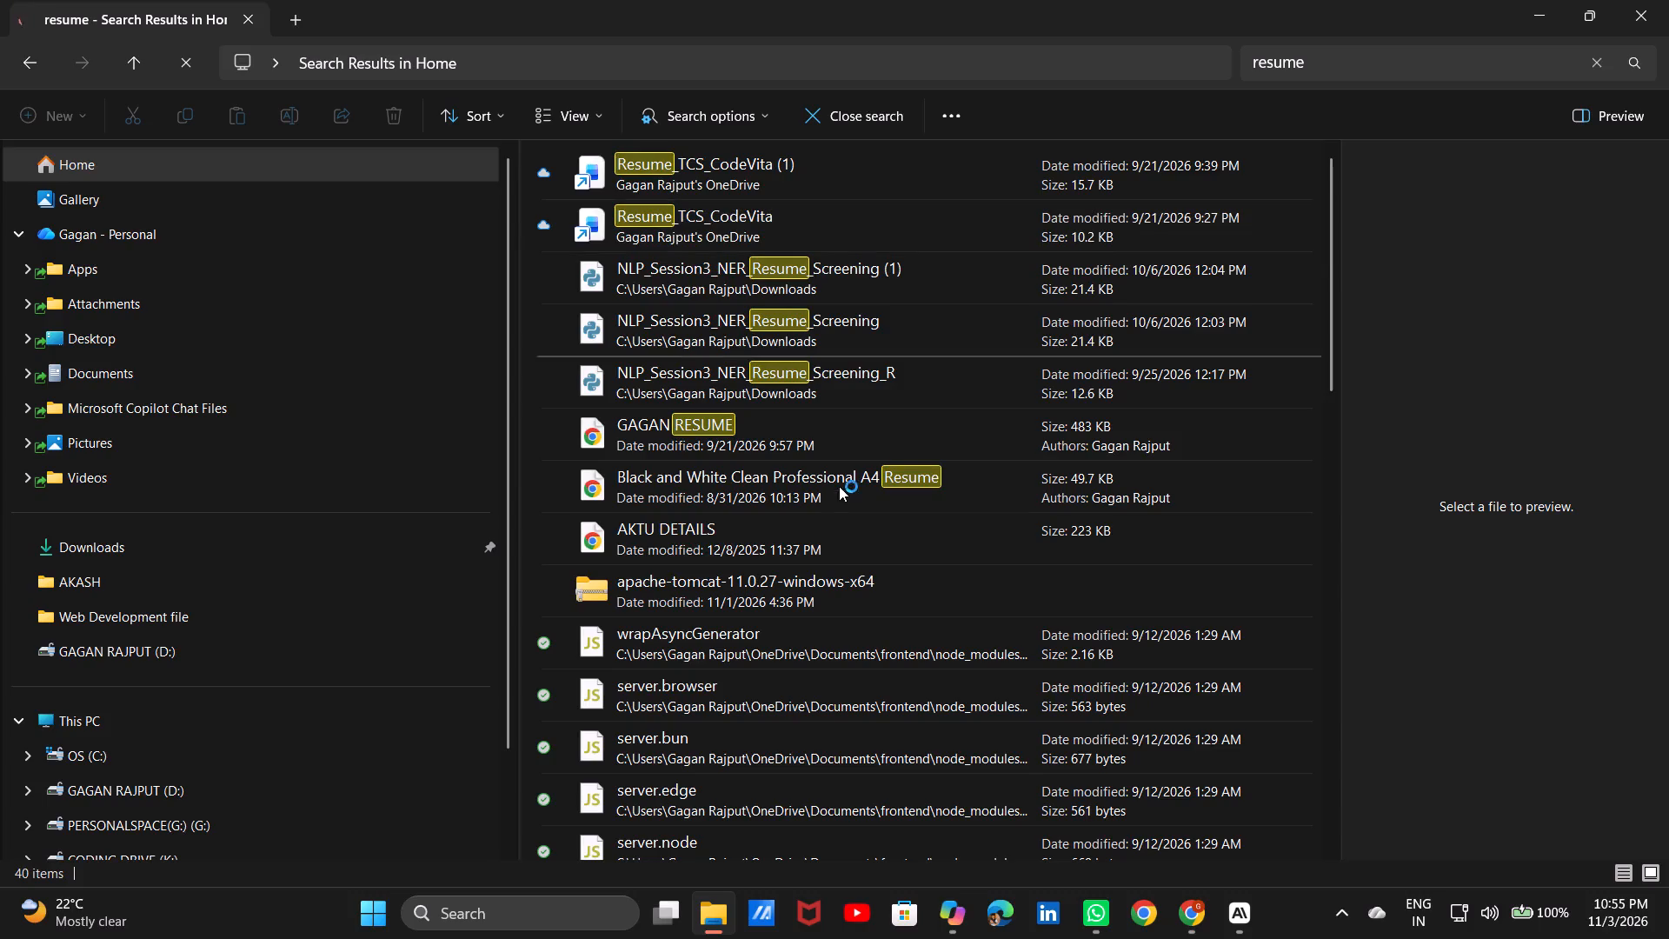
double_click(856, 436)
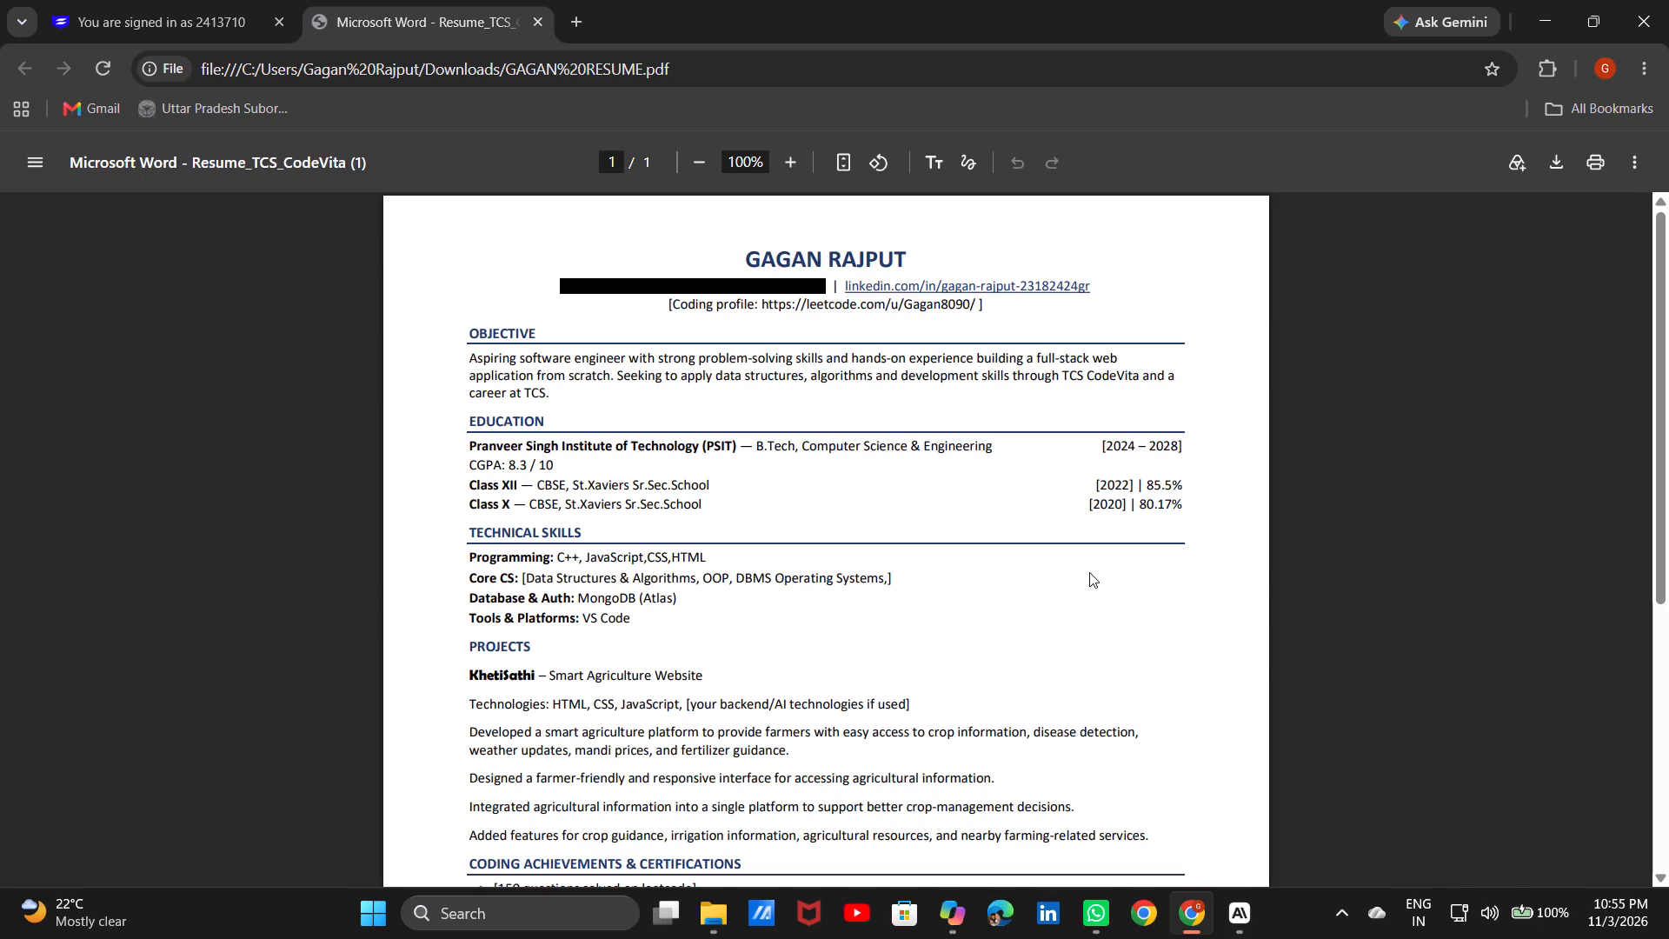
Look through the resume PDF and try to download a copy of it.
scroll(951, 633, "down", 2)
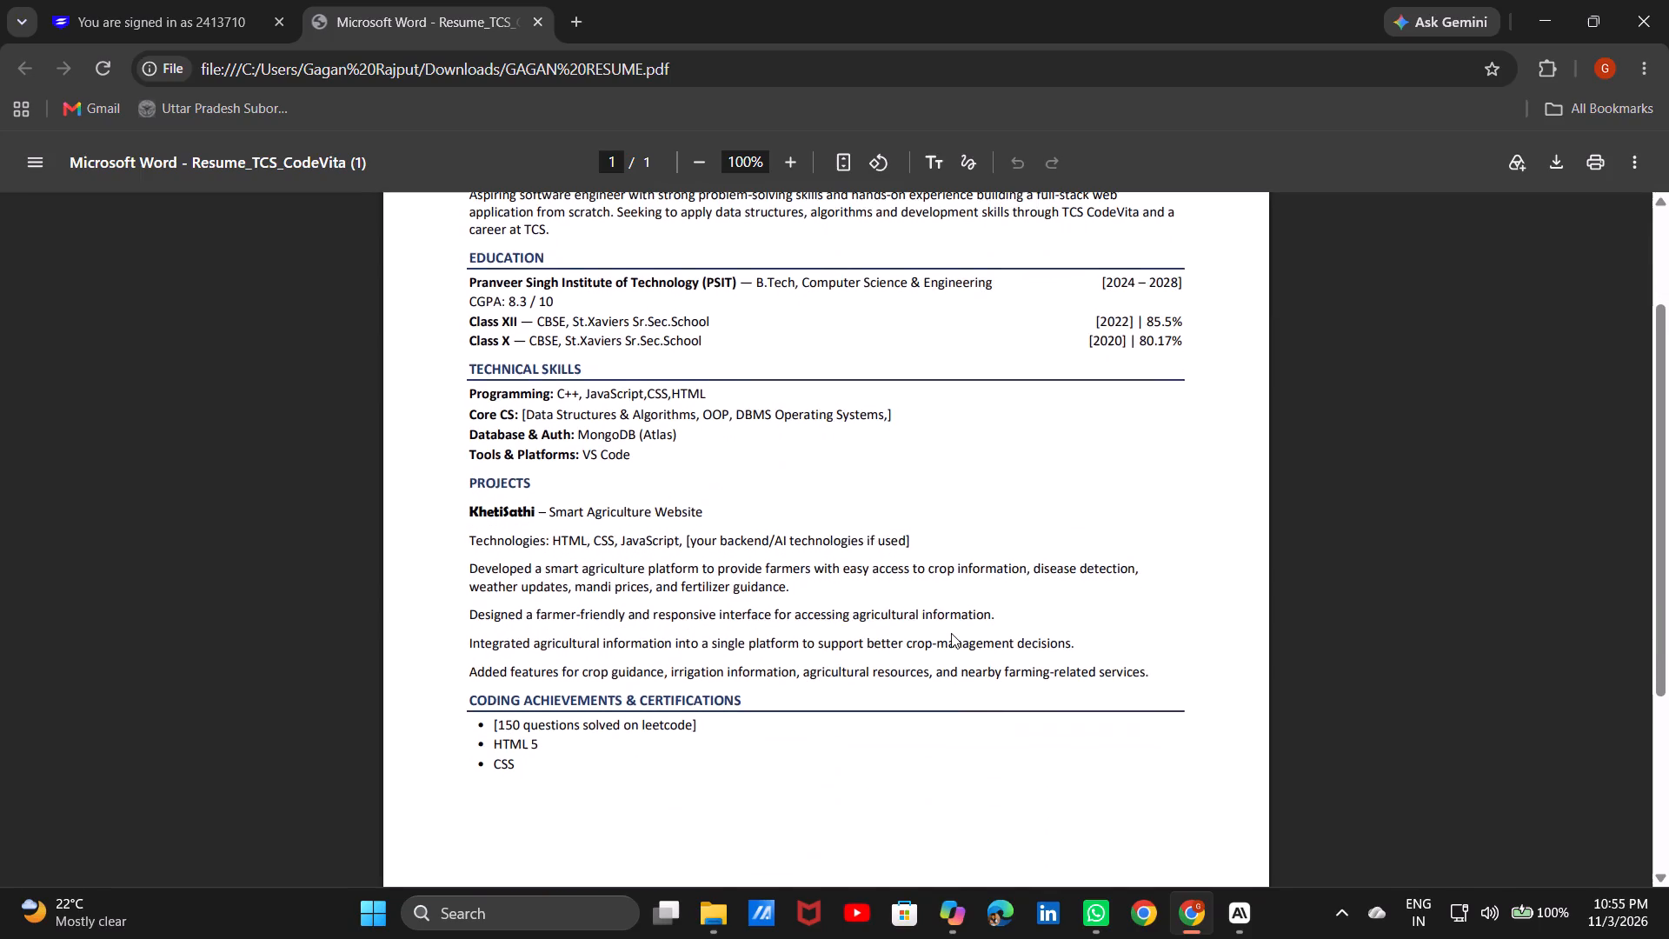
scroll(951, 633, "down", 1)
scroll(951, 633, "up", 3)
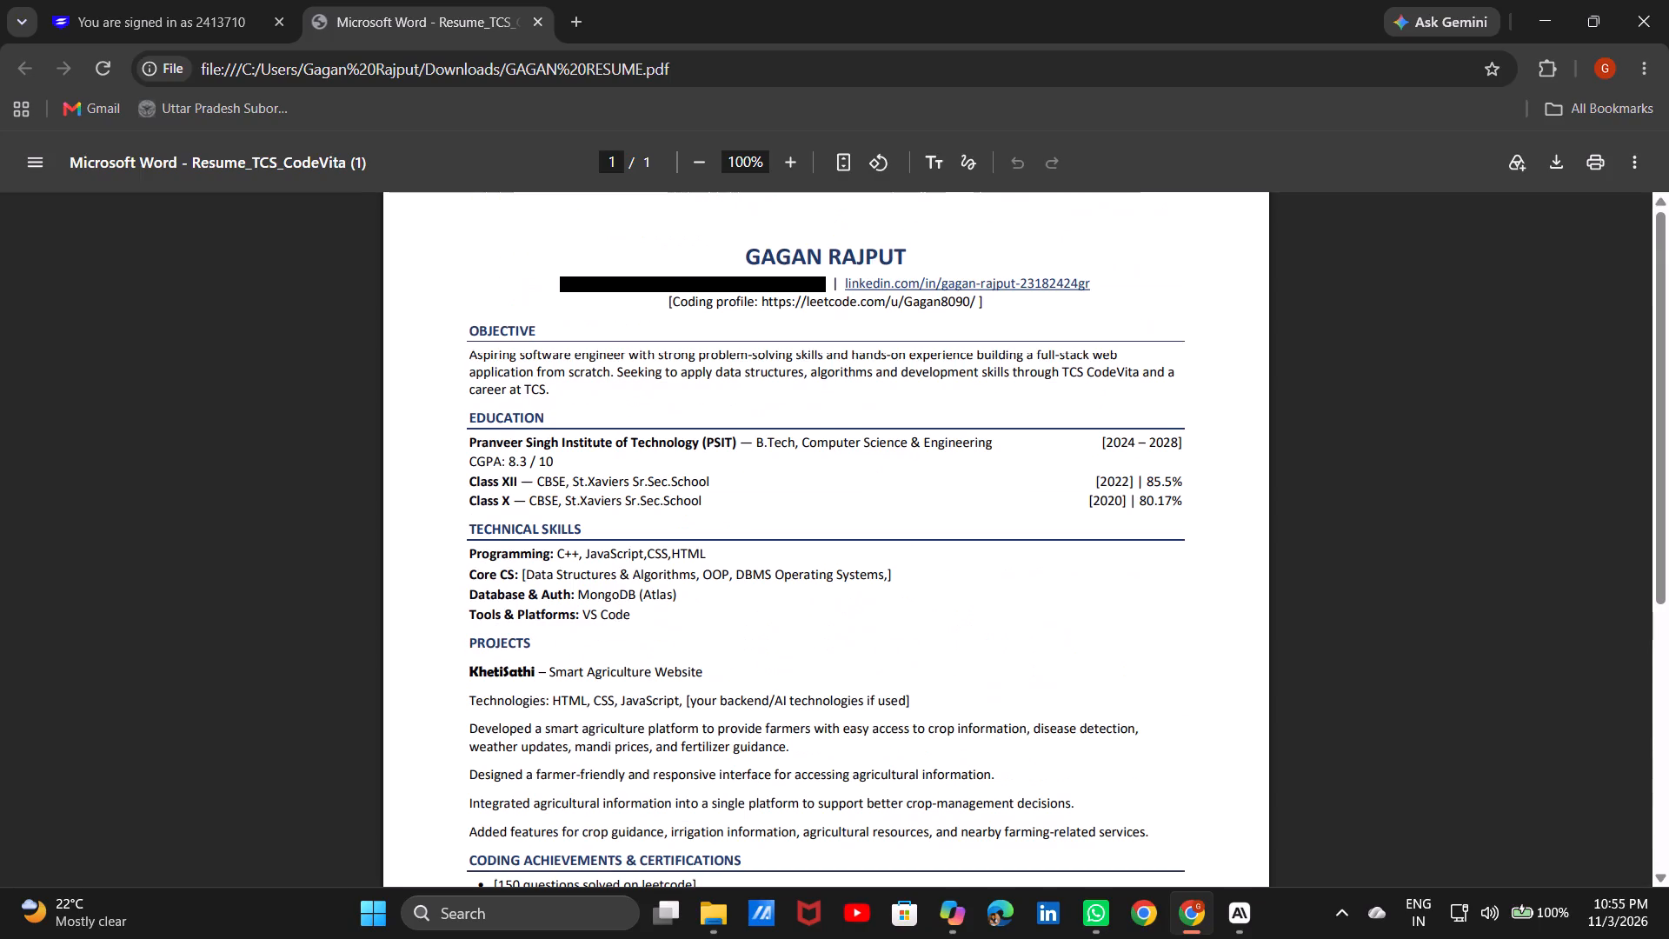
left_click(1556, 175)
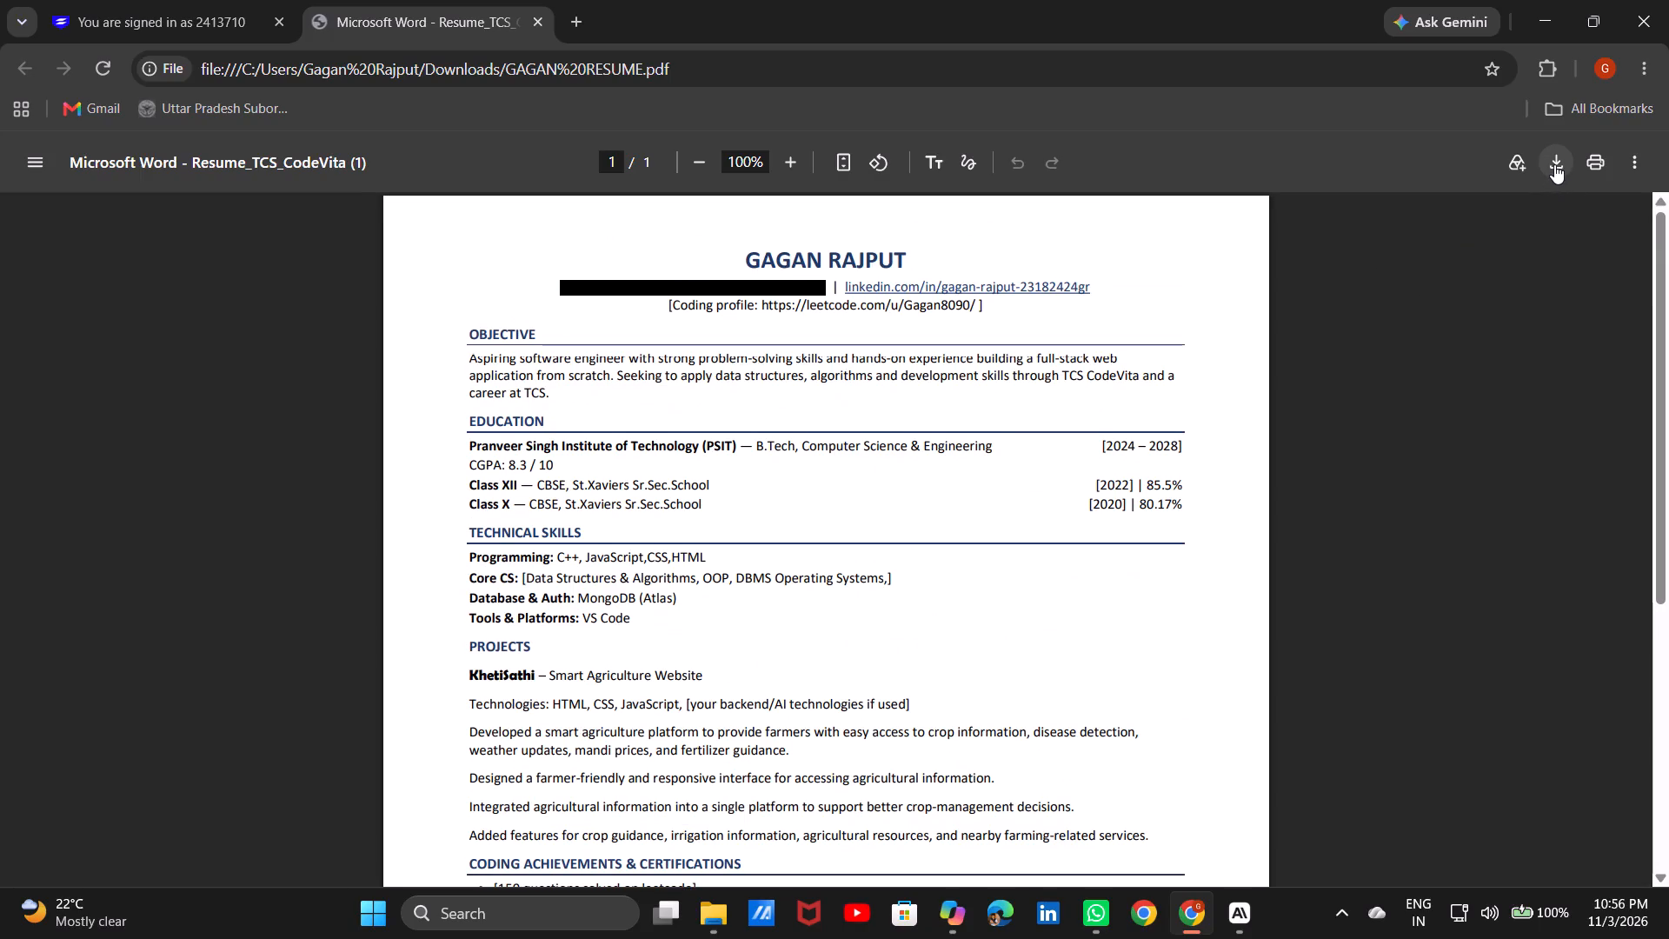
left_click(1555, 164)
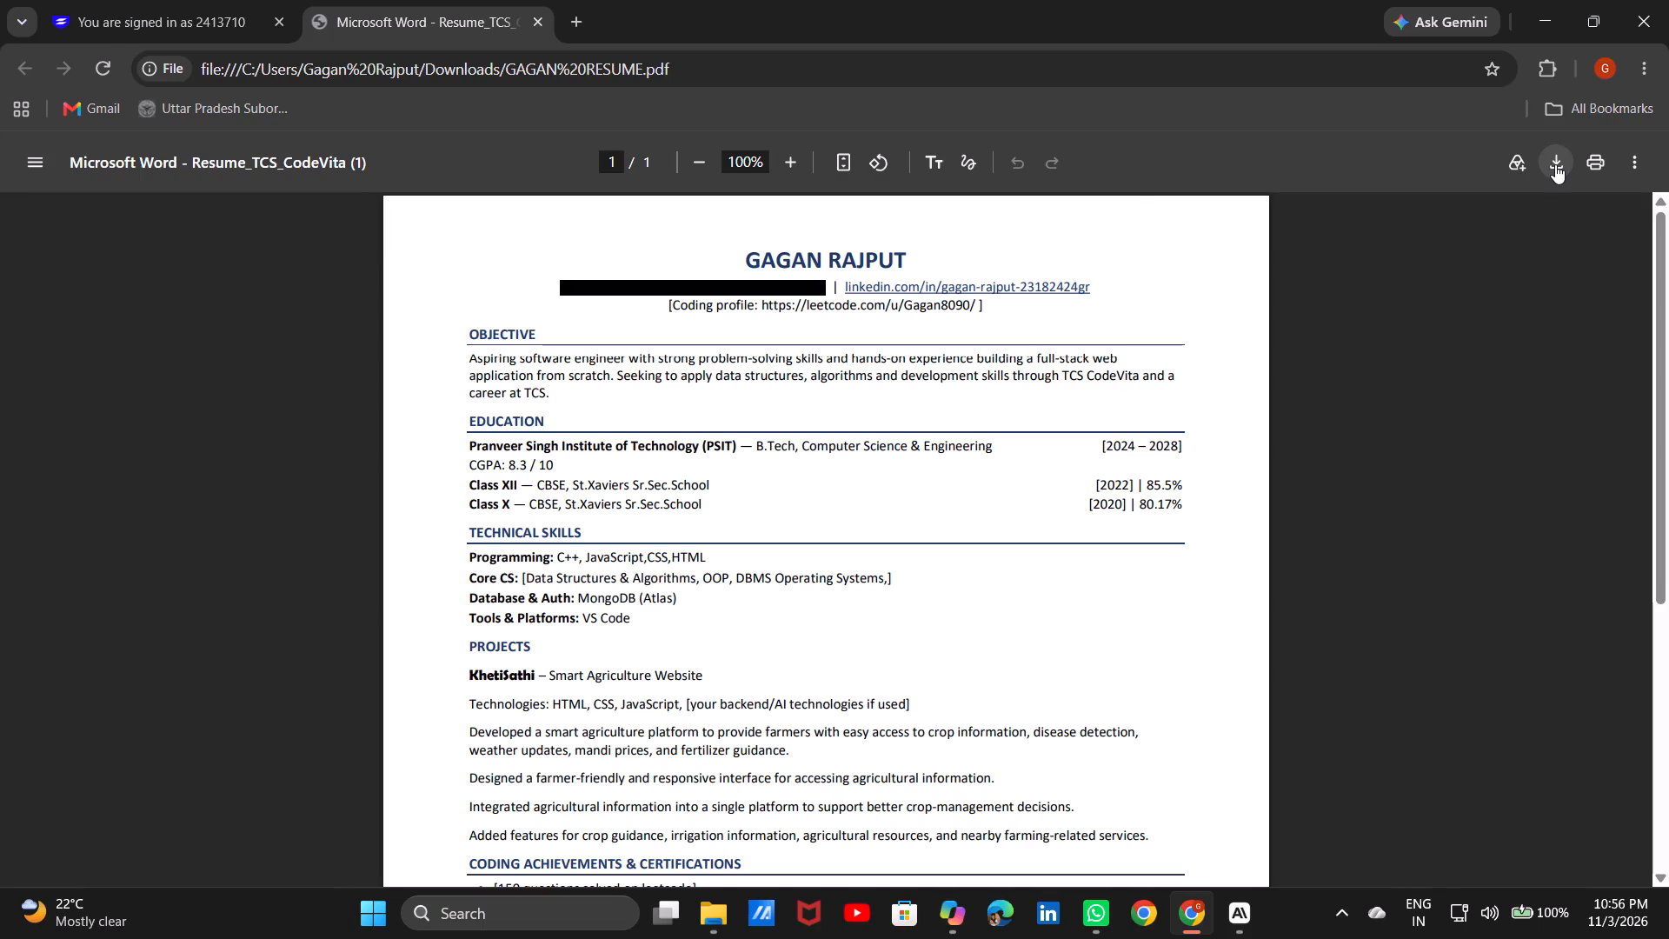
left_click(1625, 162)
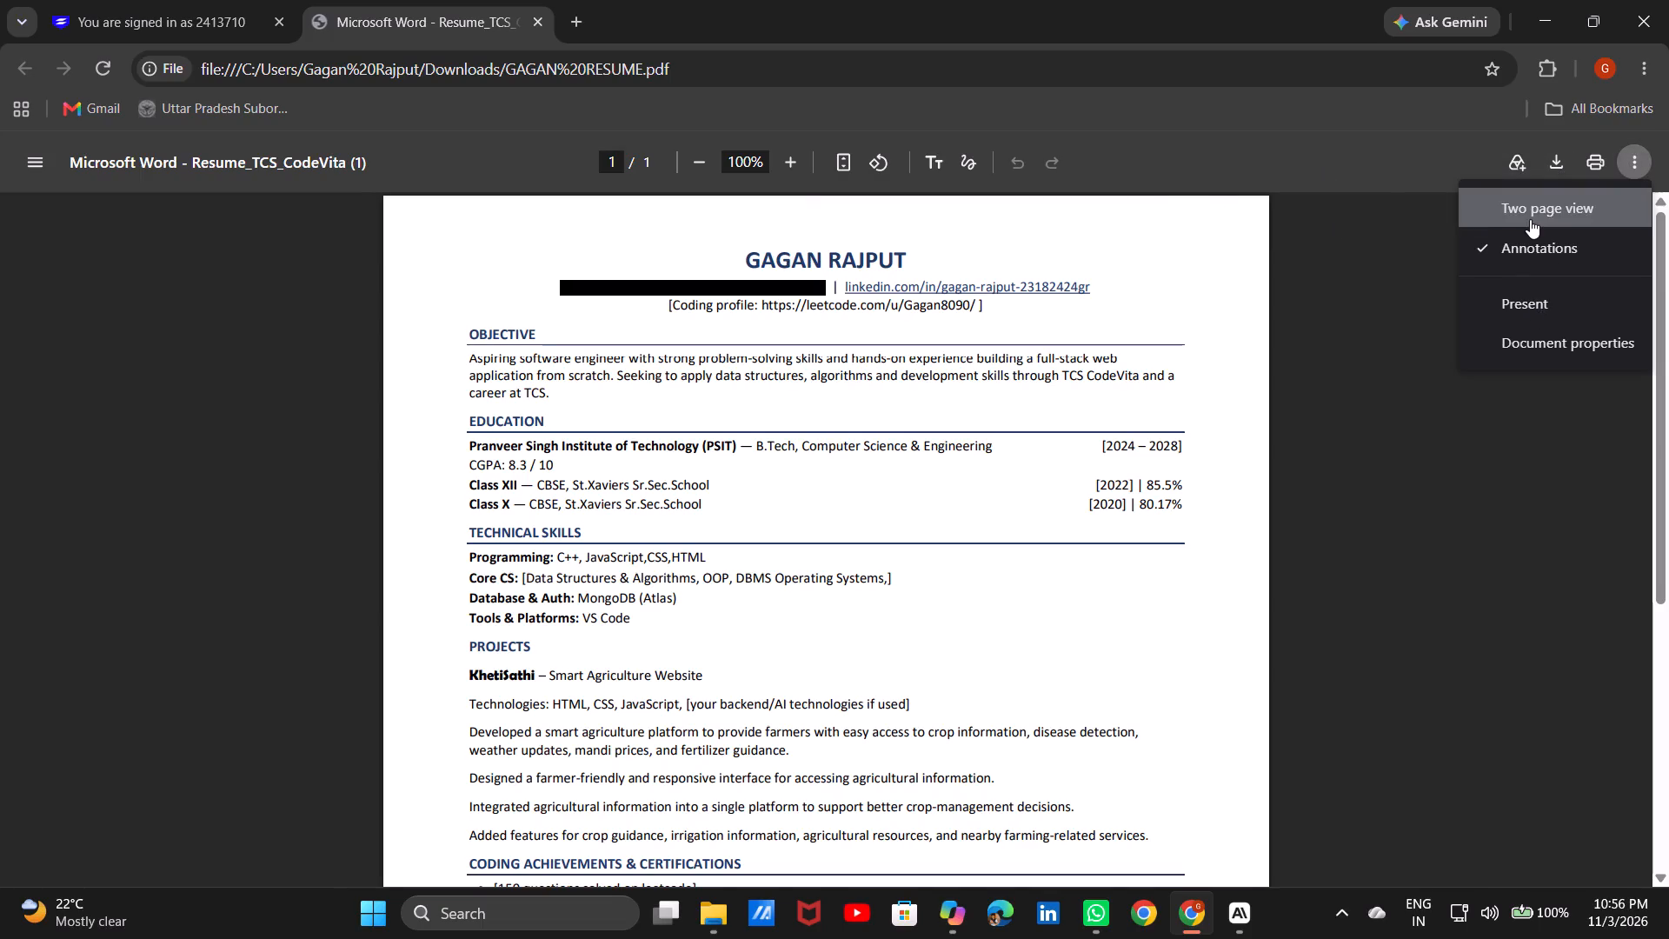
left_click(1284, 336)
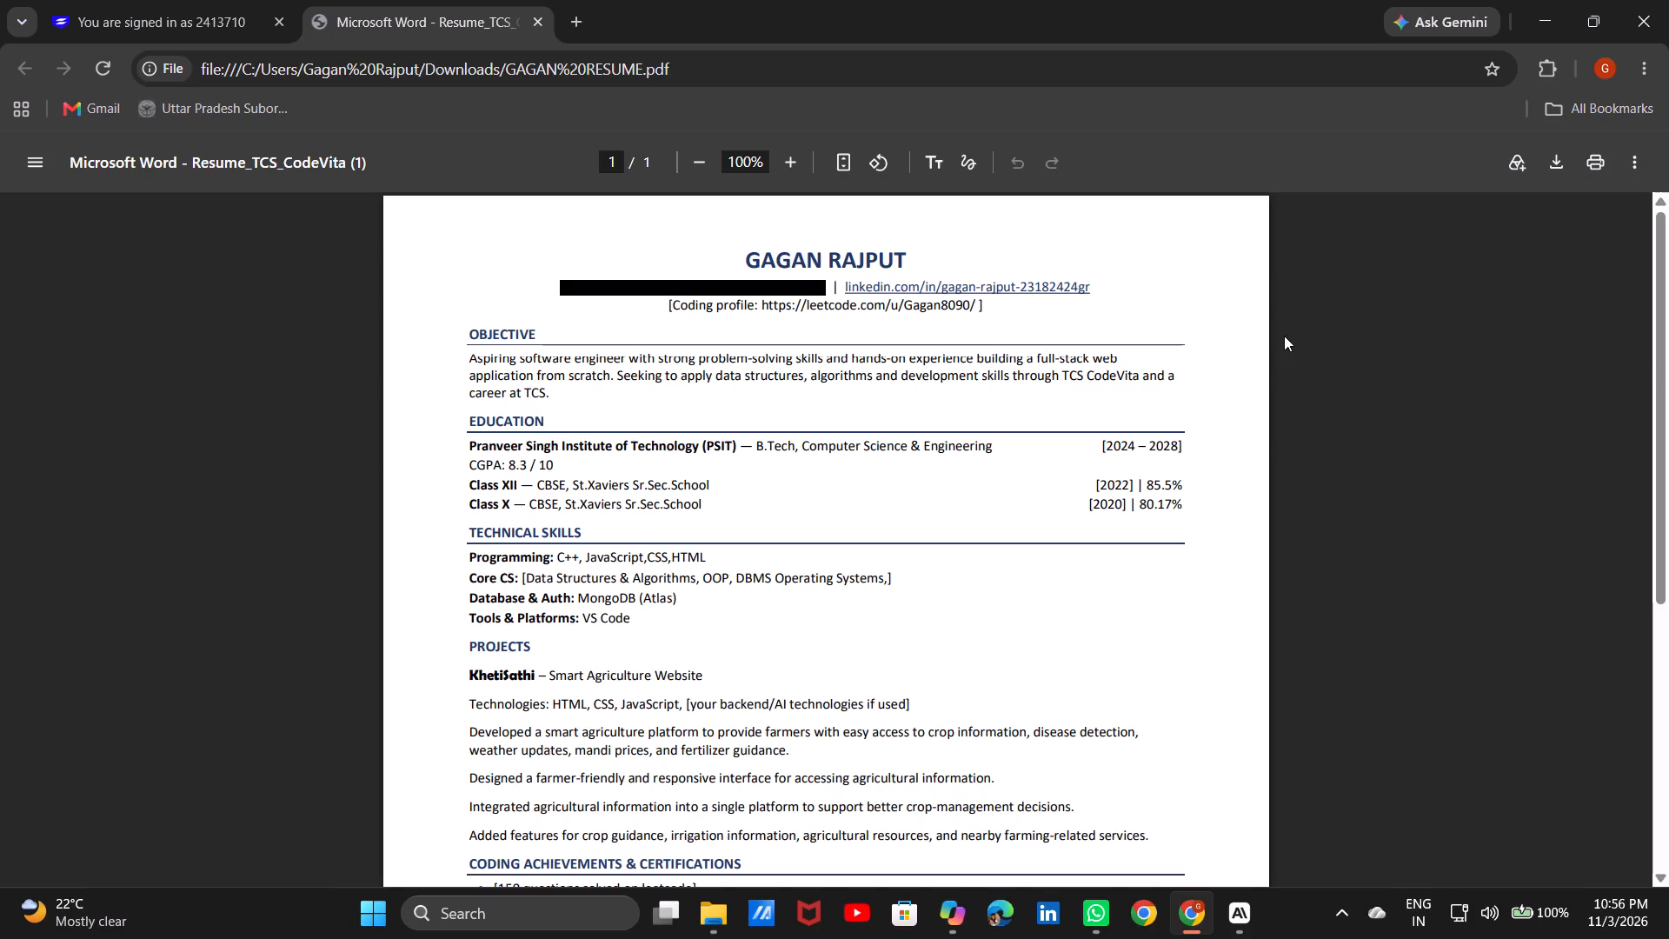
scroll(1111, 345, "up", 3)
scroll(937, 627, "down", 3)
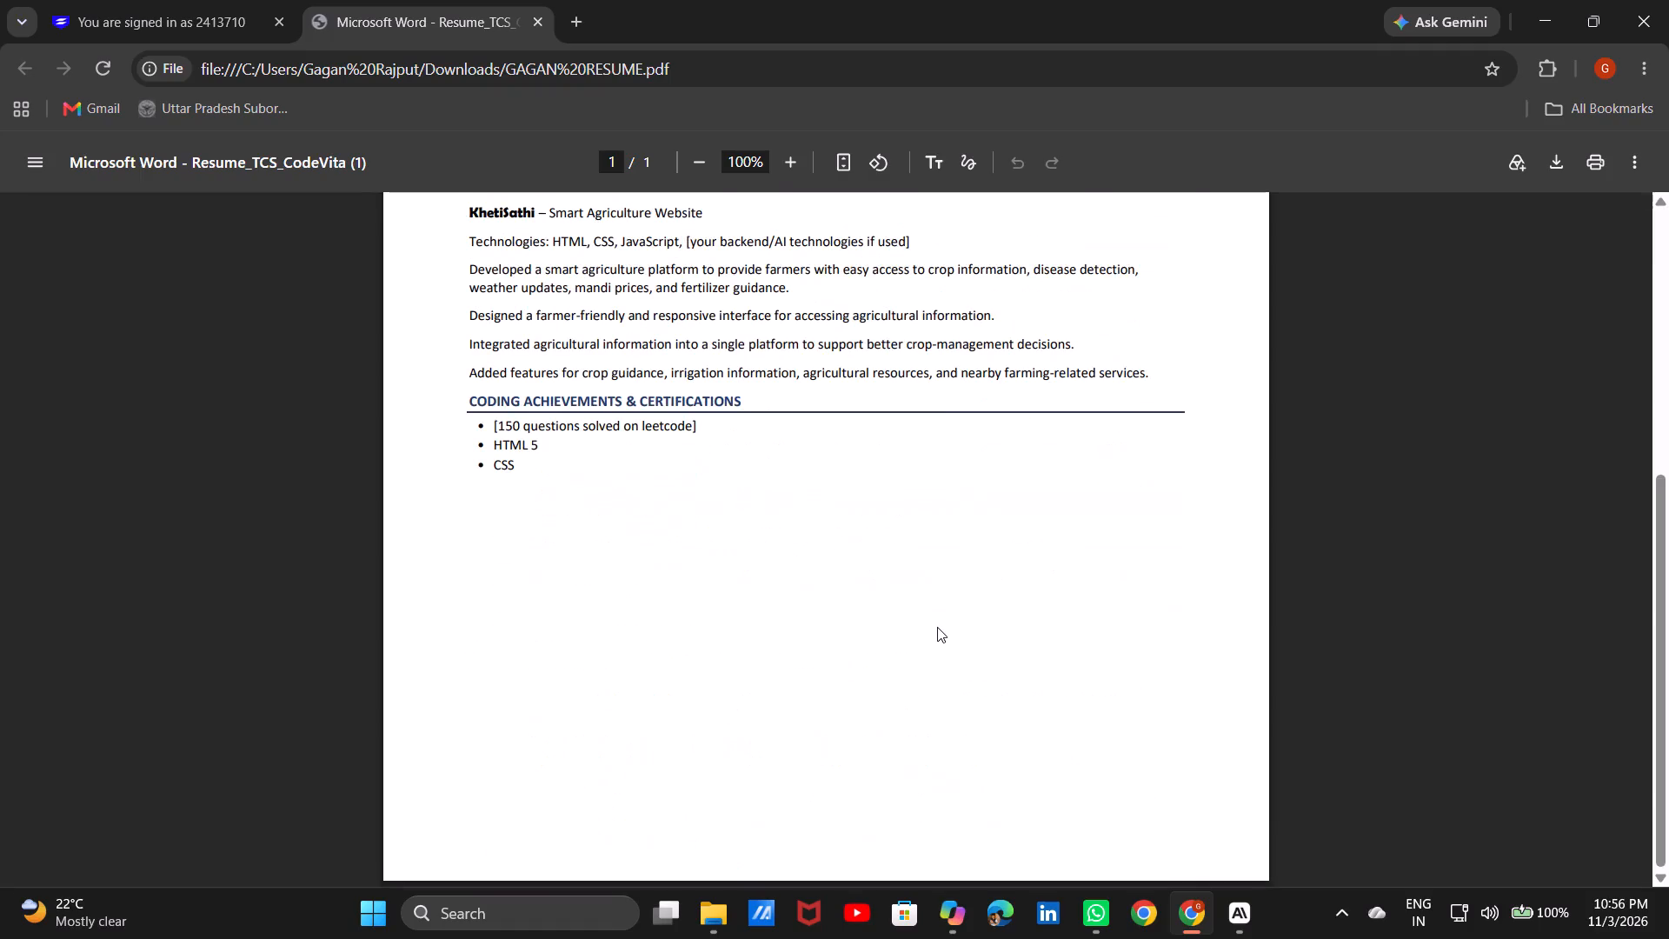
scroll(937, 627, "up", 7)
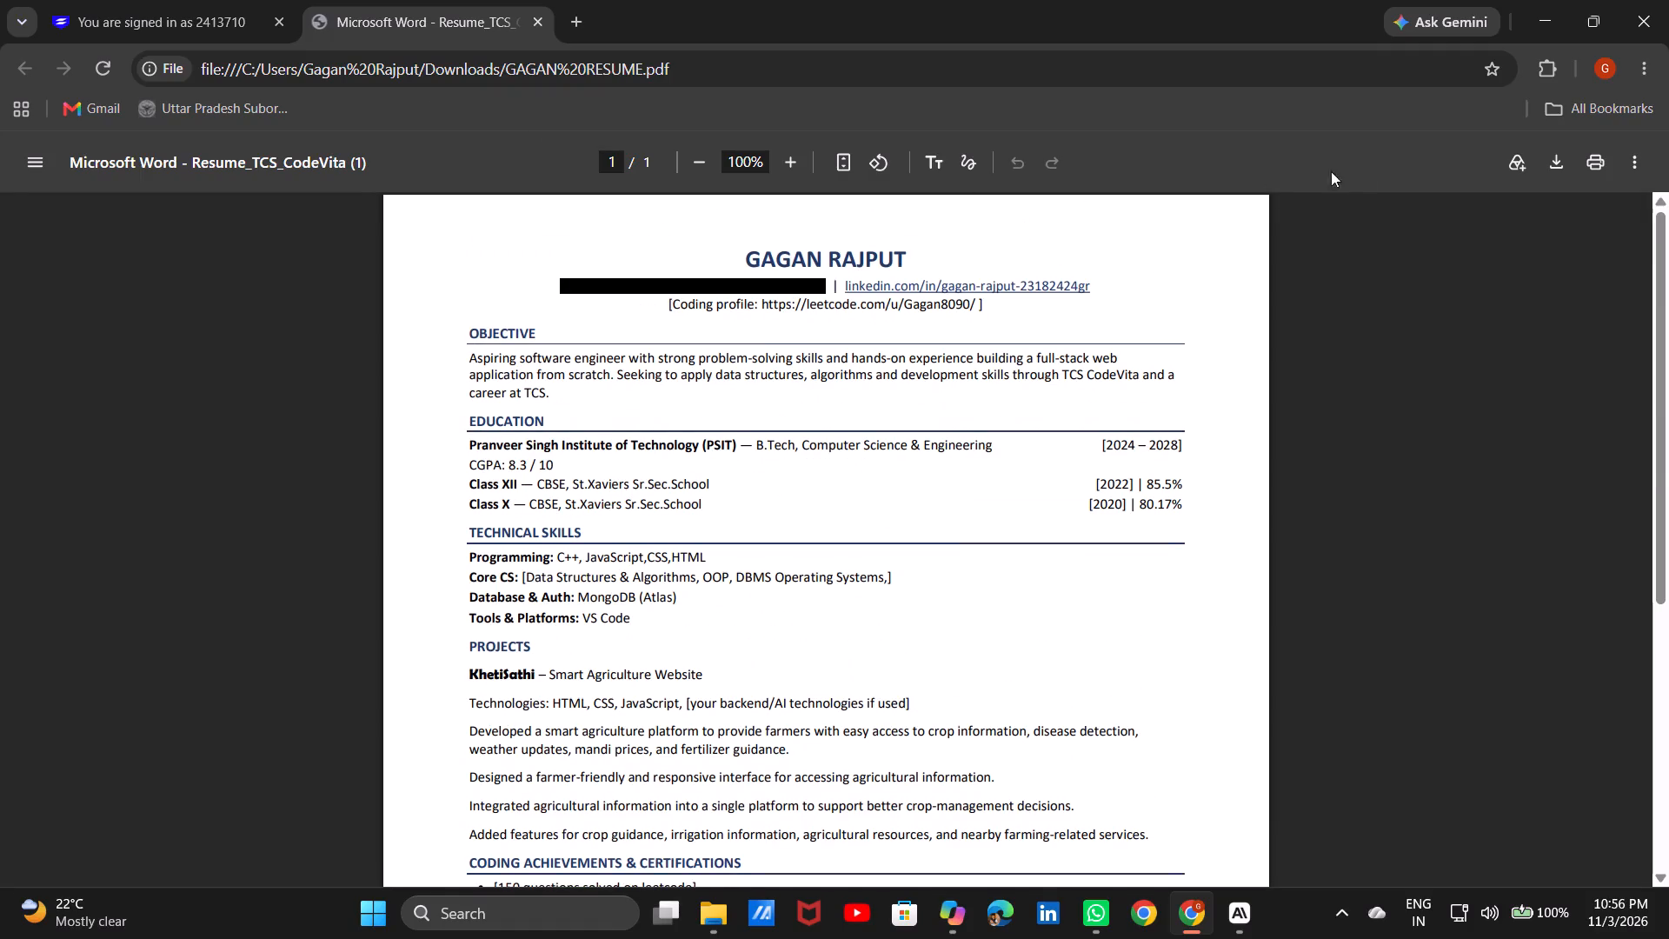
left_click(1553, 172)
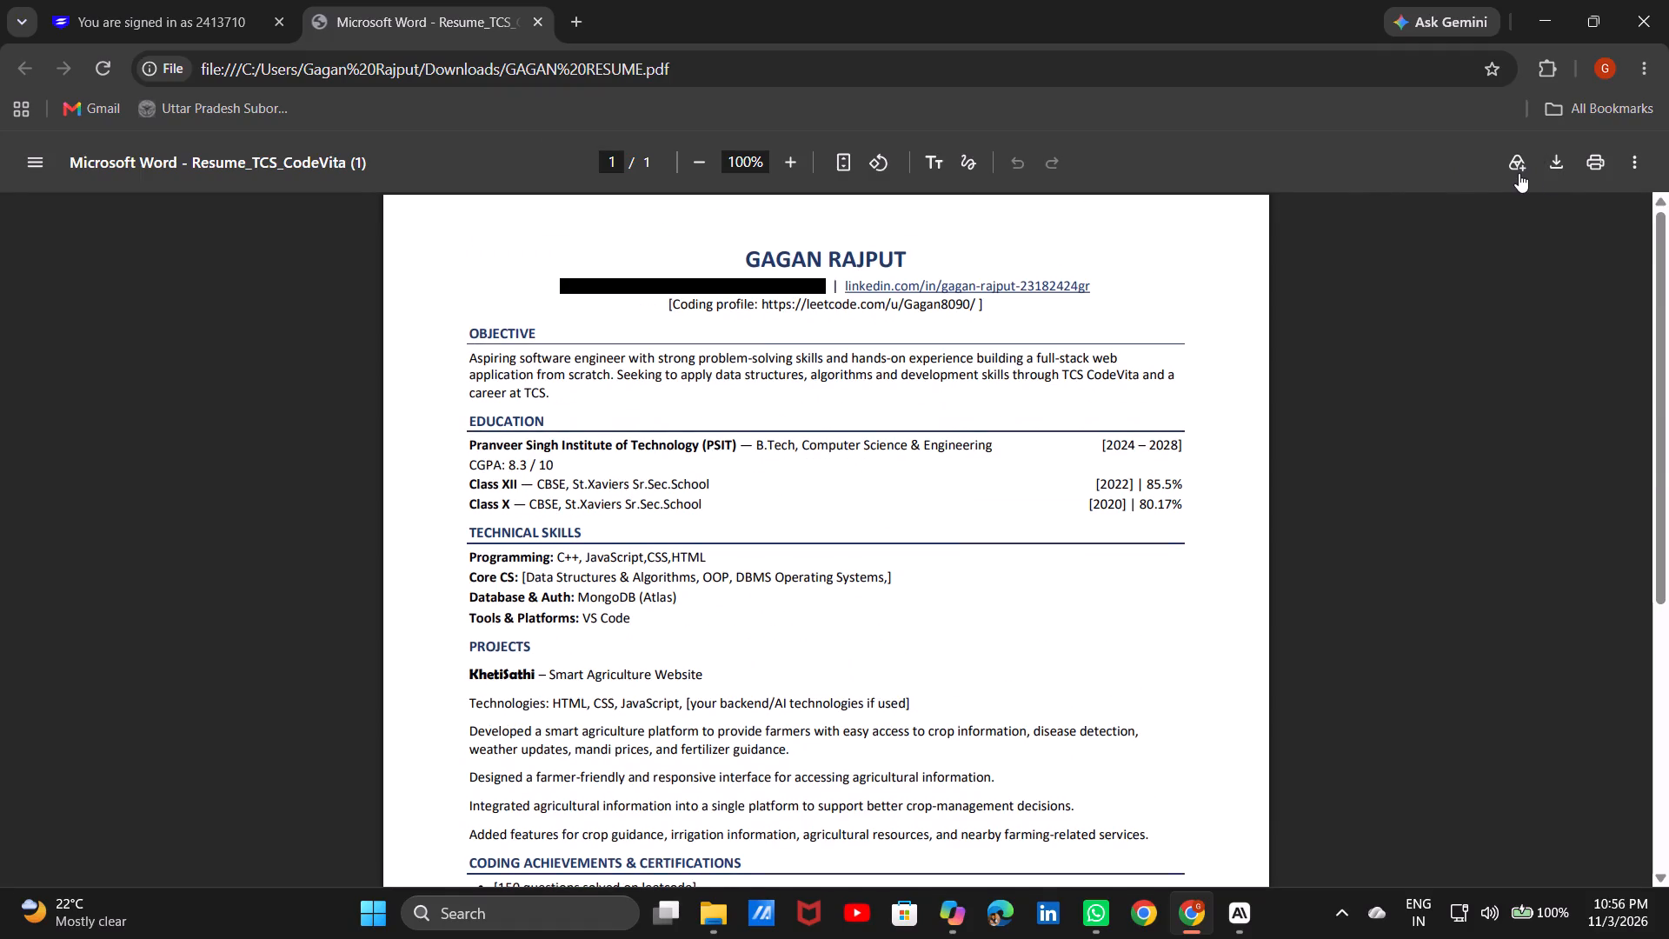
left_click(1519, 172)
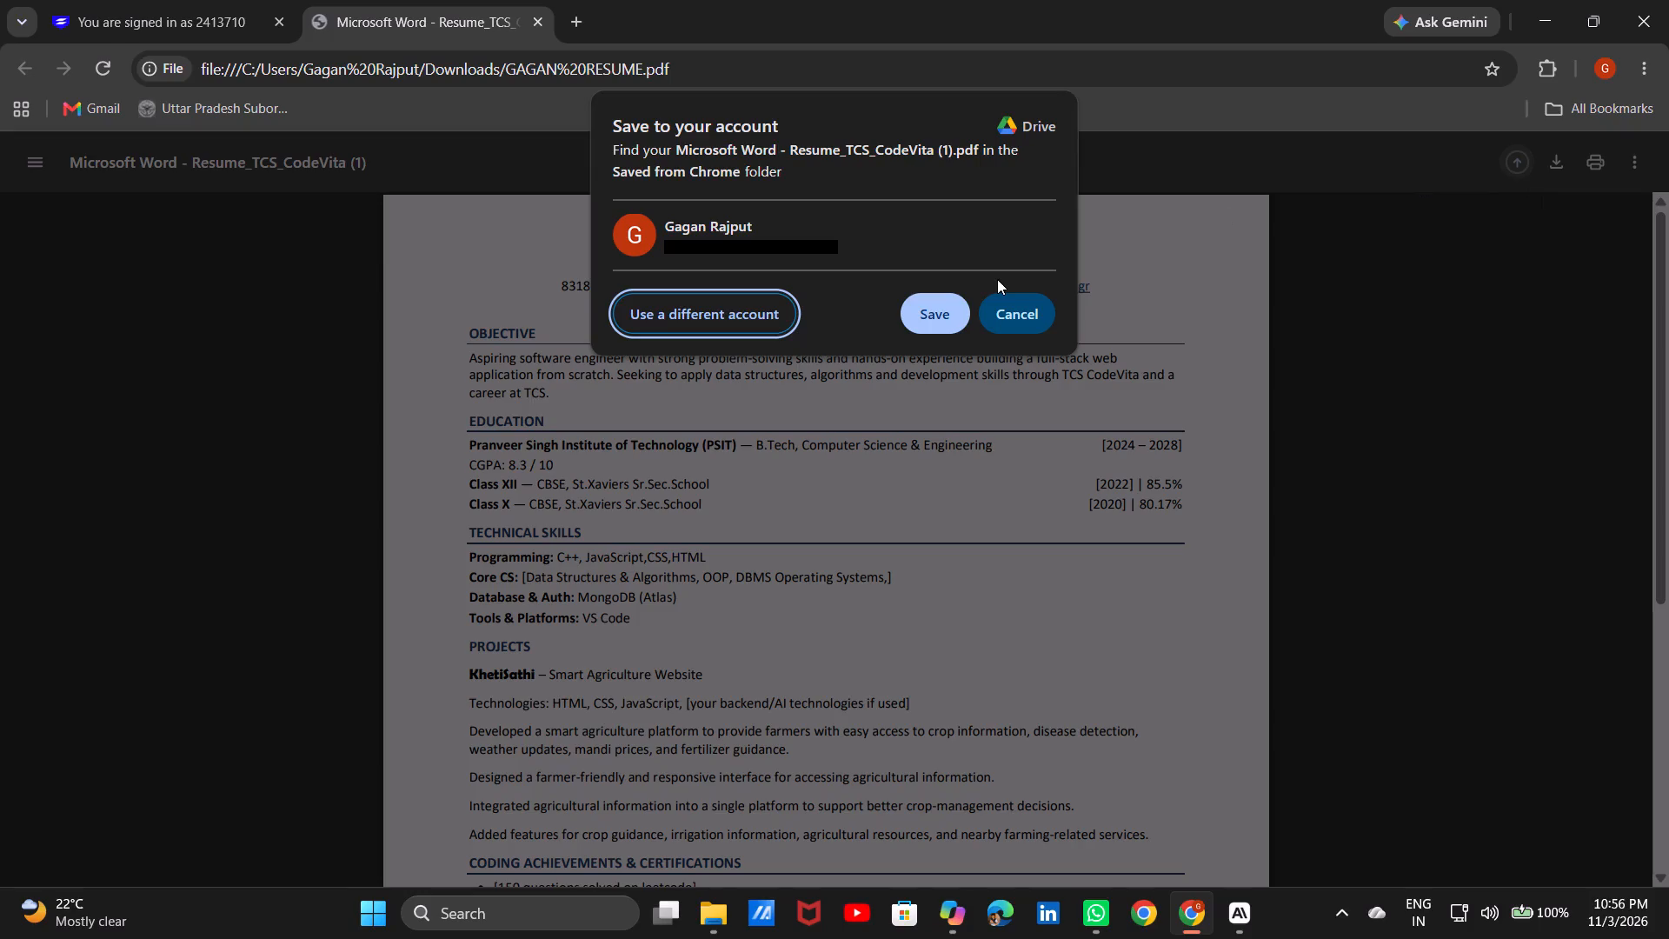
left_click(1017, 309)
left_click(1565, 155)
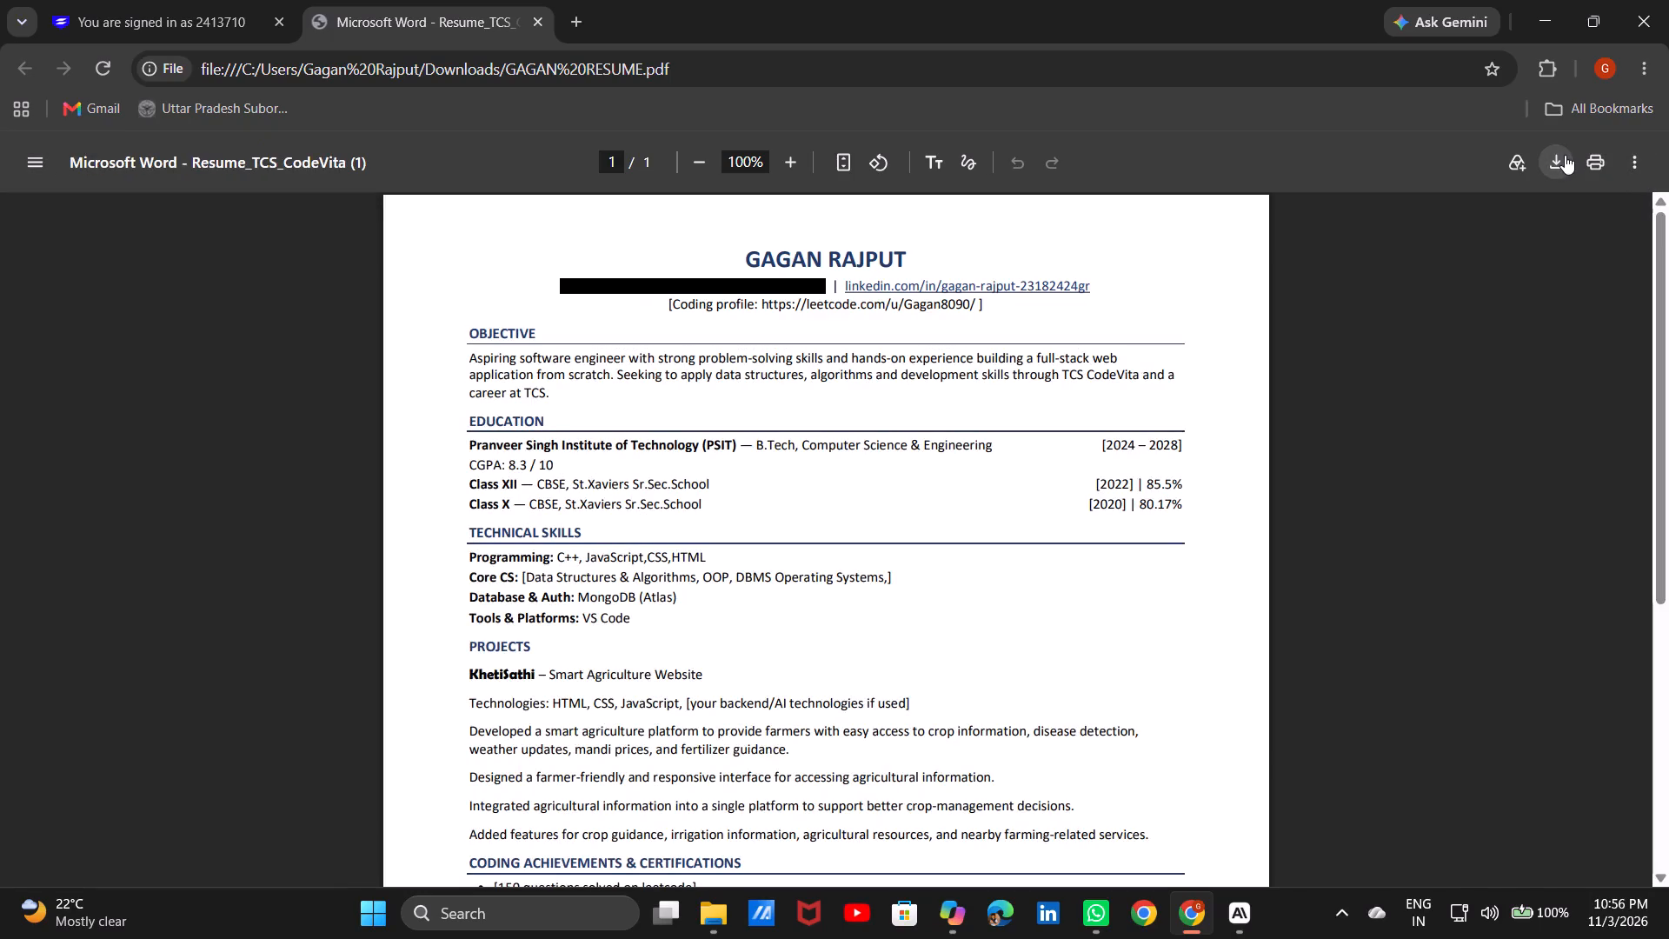
Save the resume PDF to Google Drive under the signed-in account.
left_click(1525, 169)
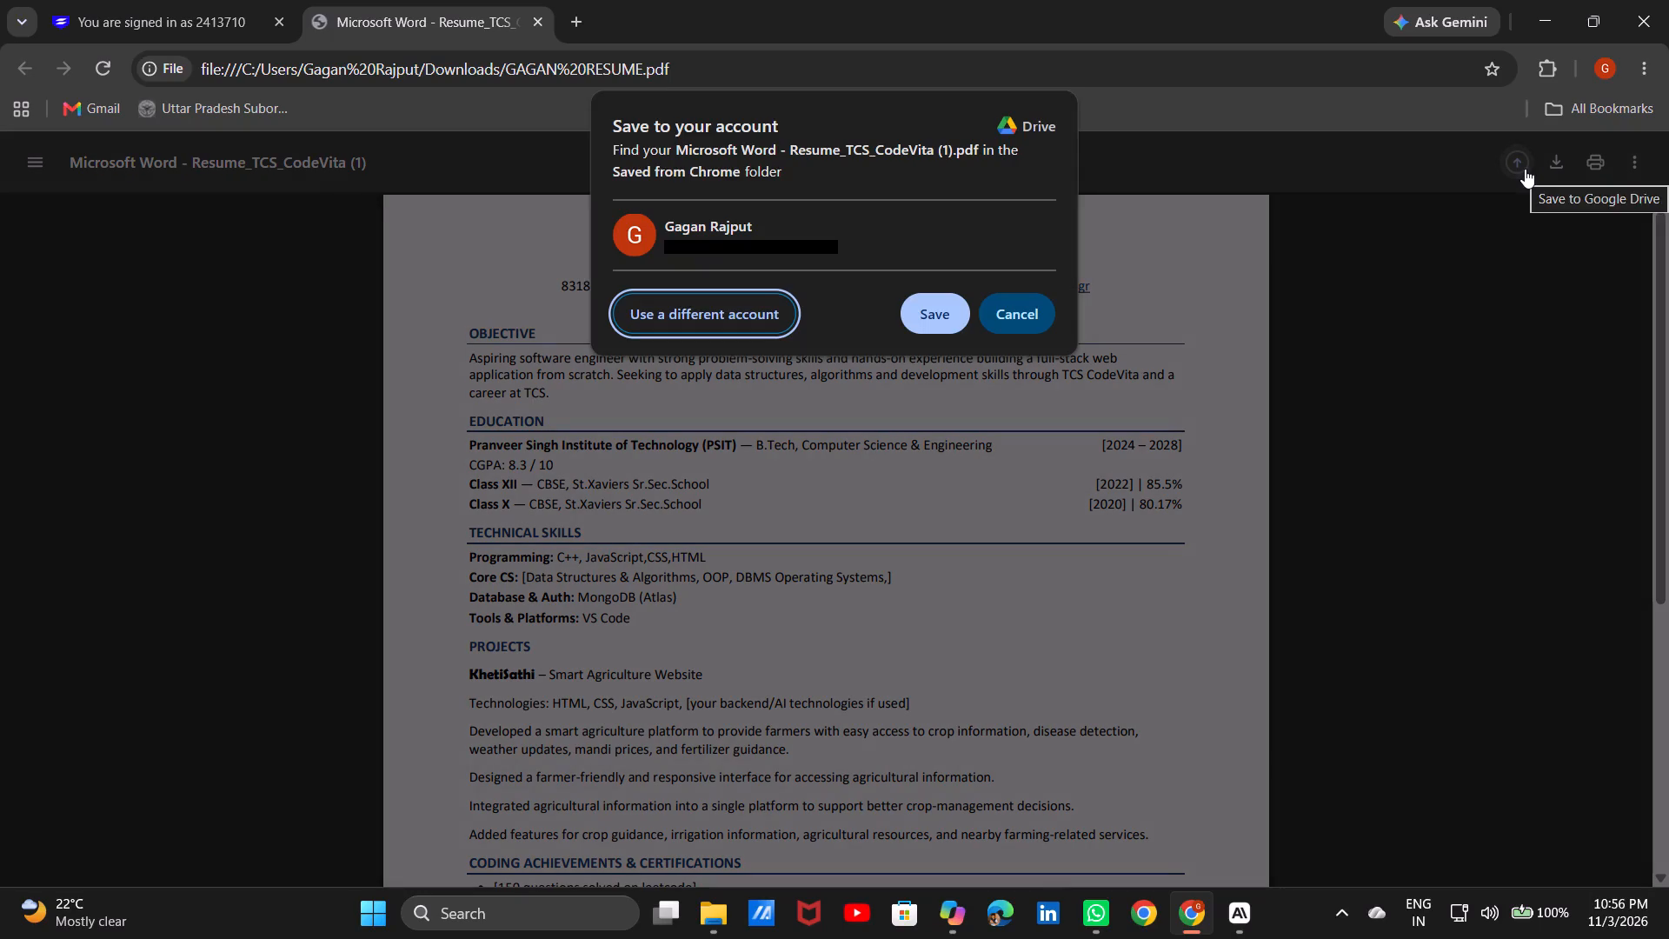
left_click(932, 316)
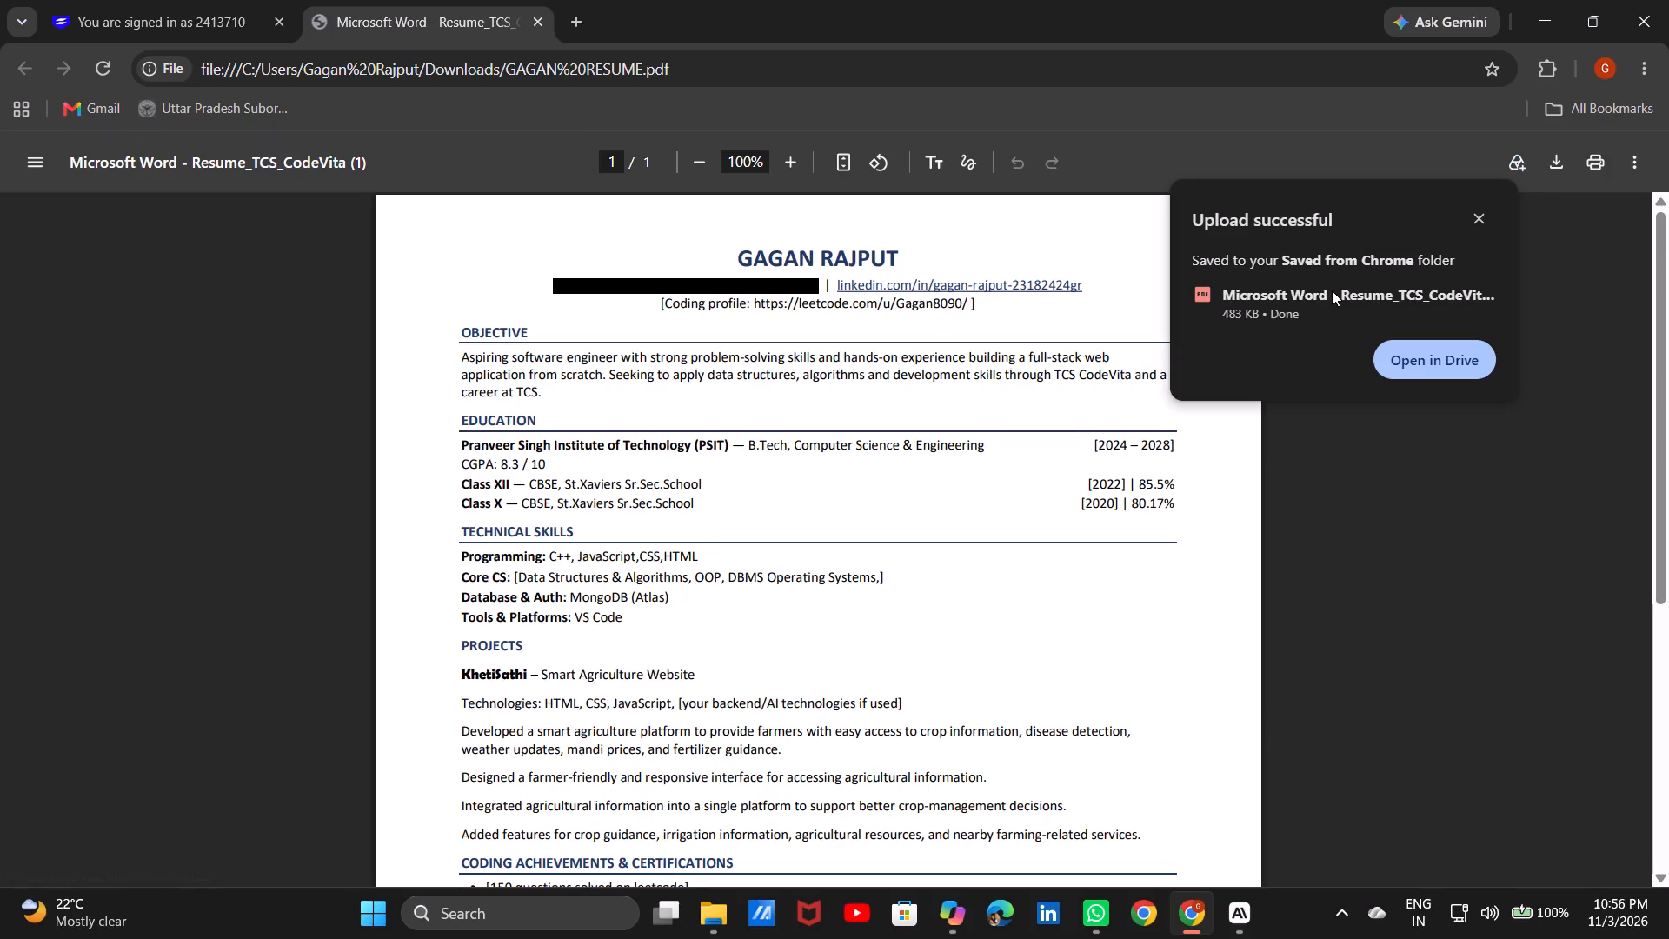
View the Saved from Chrome folder in Google Drive and close it to return to the resume PDF.
left_click(1438, 357)
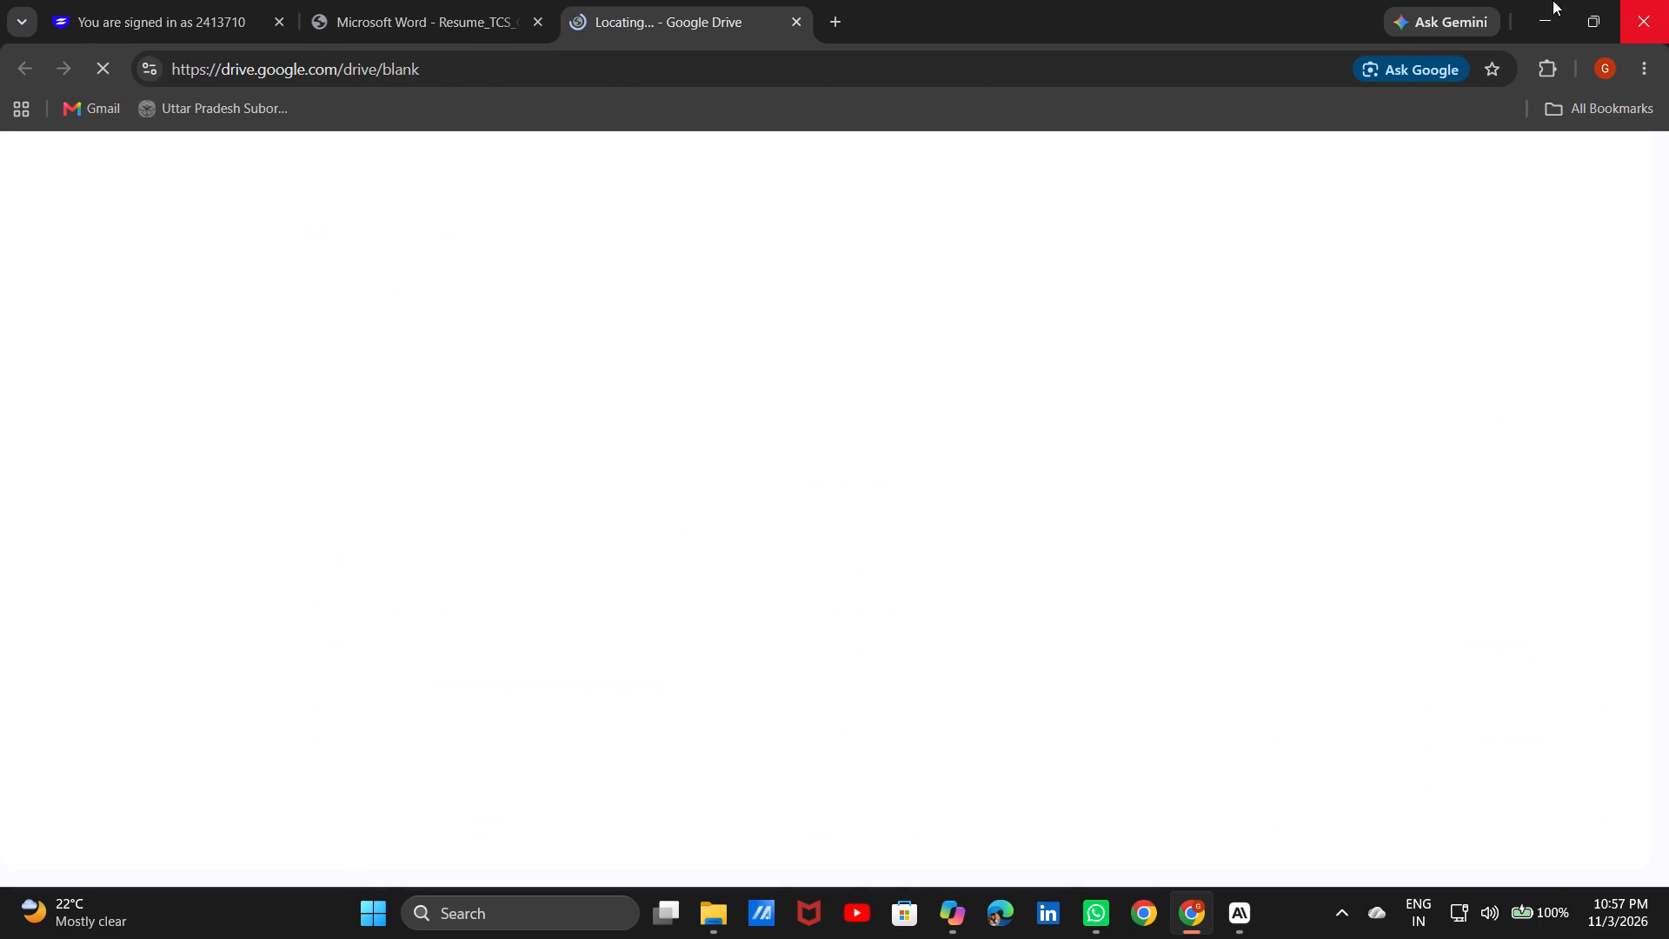
left_click(806, 21)
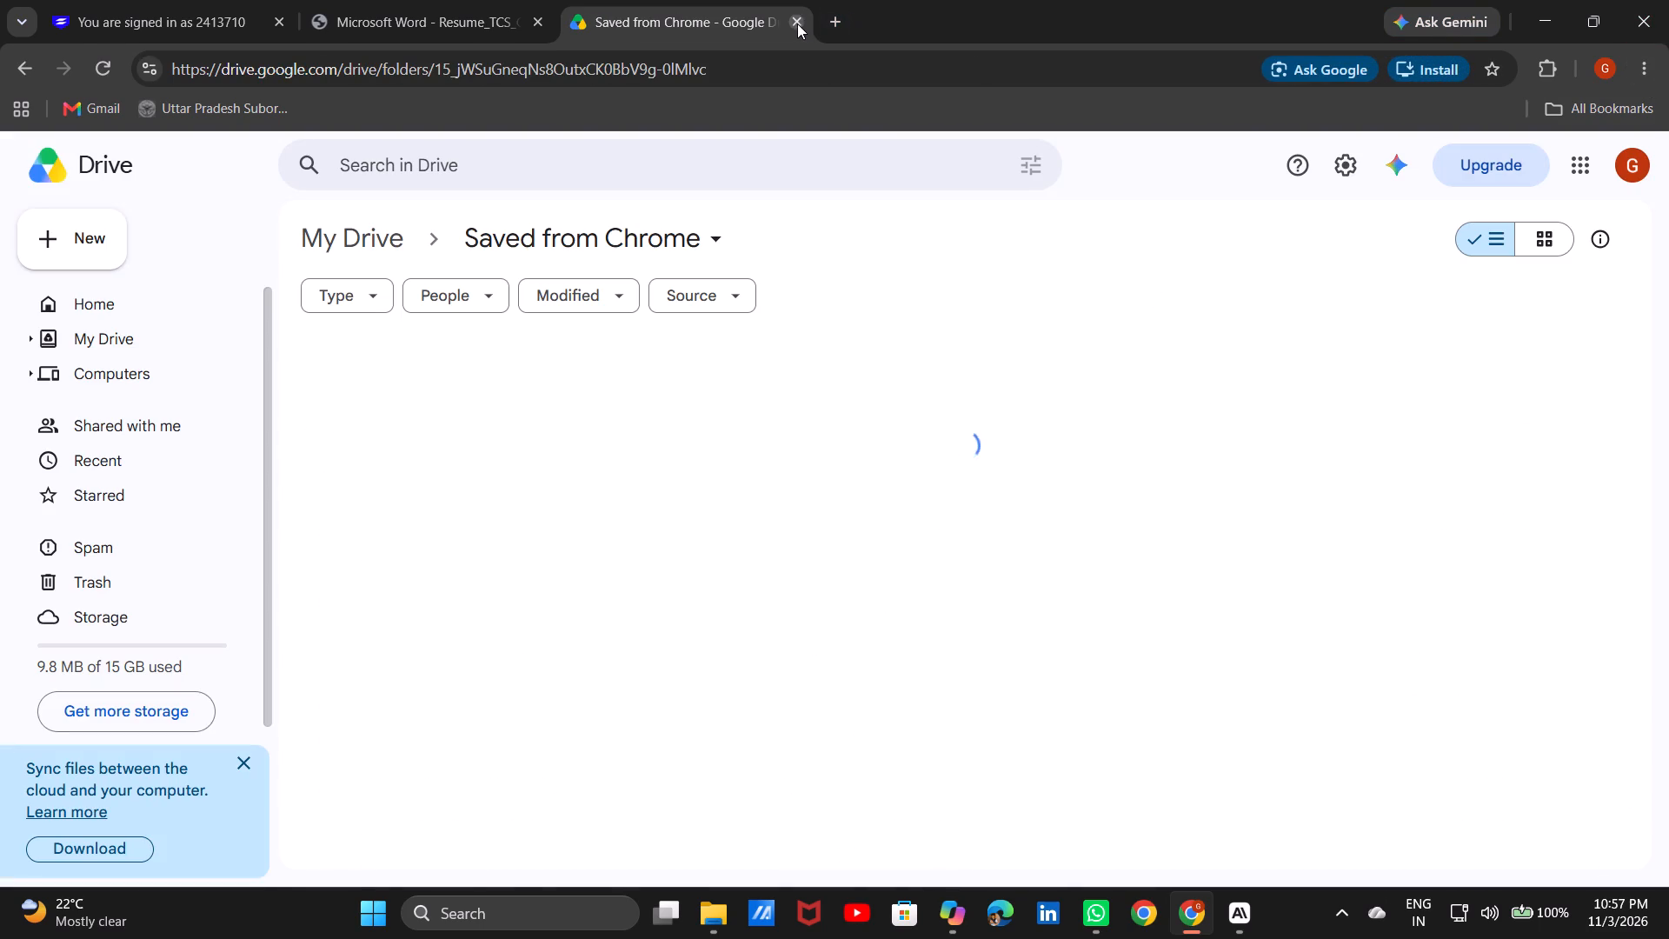
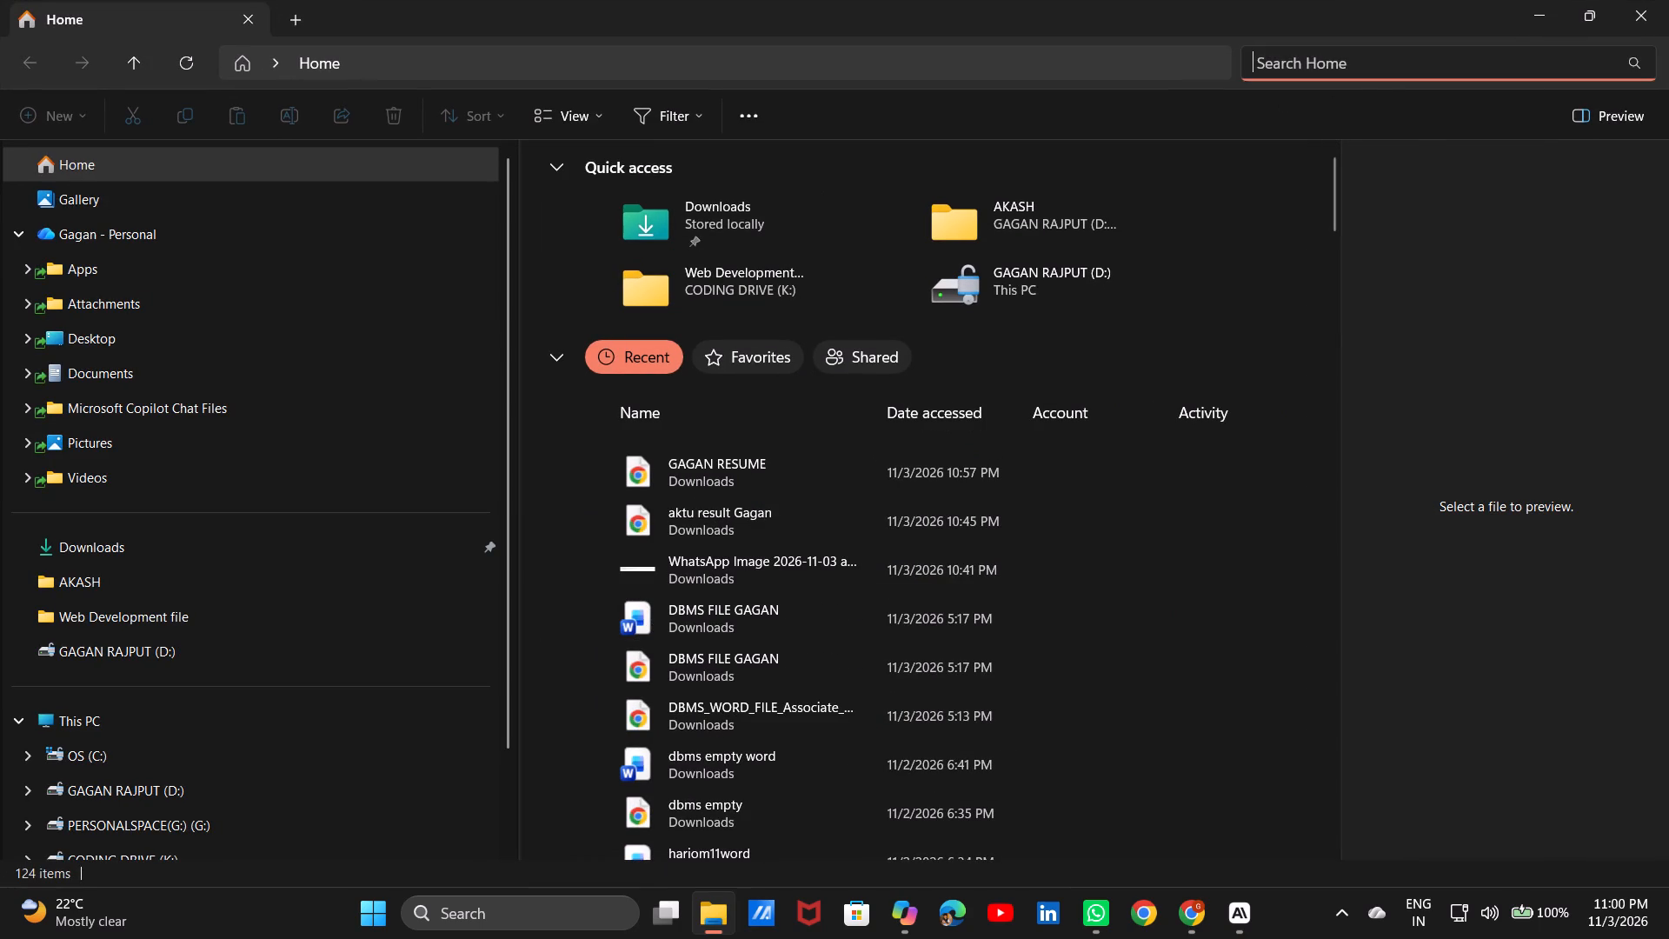
type("12")
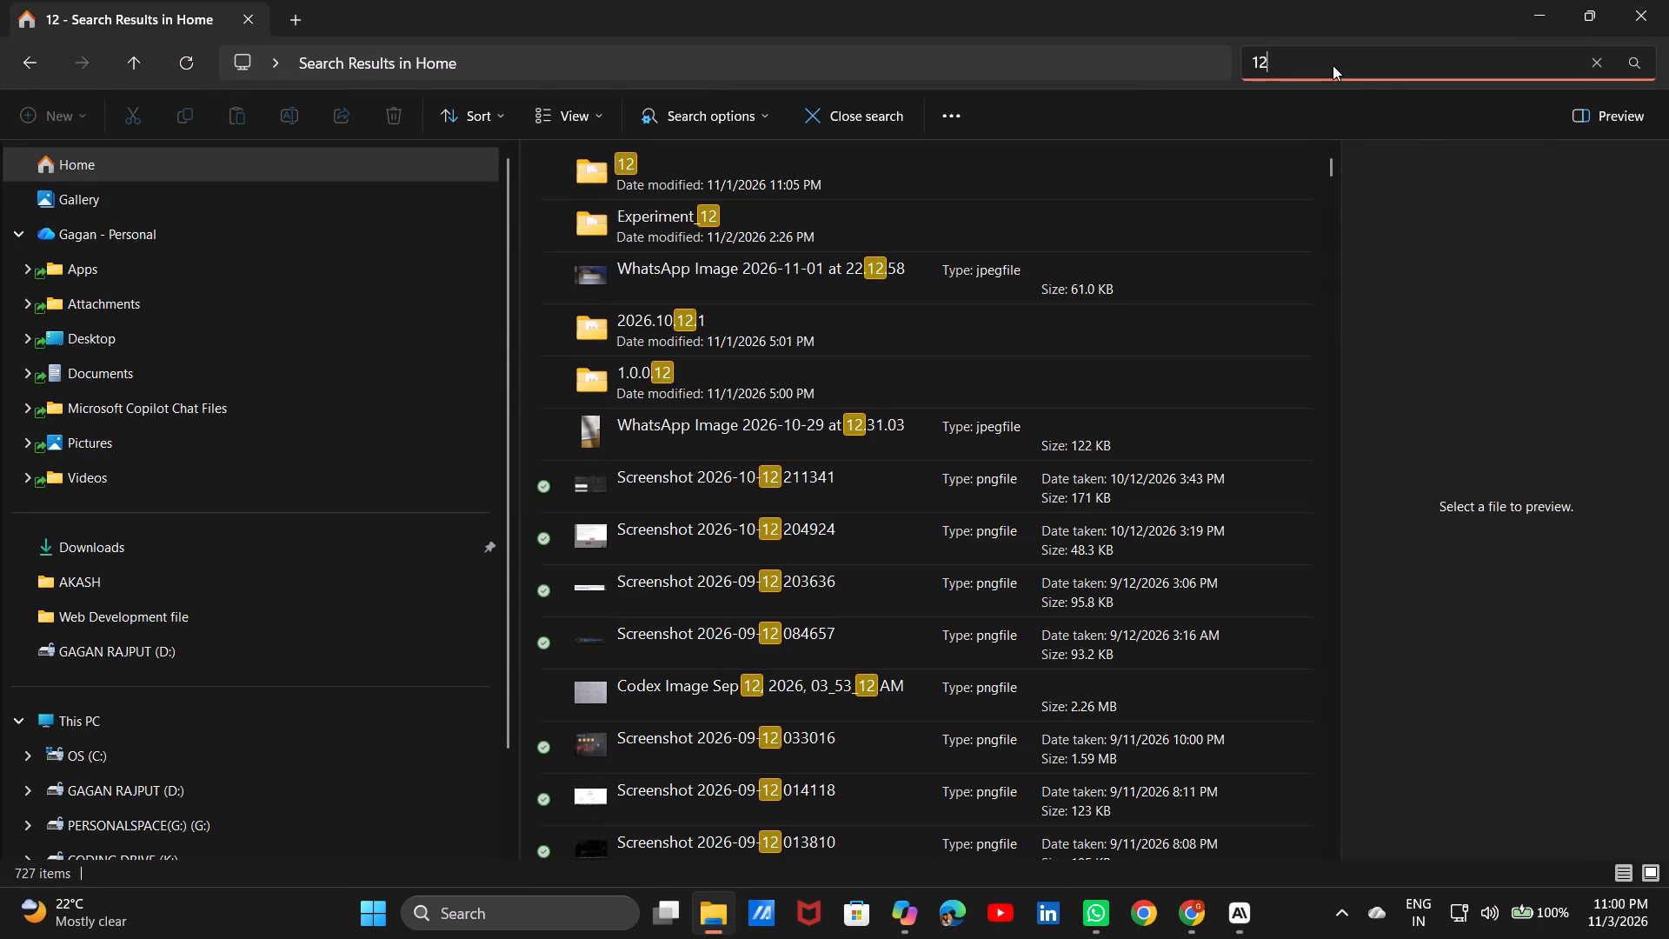
double_click(833, 170)
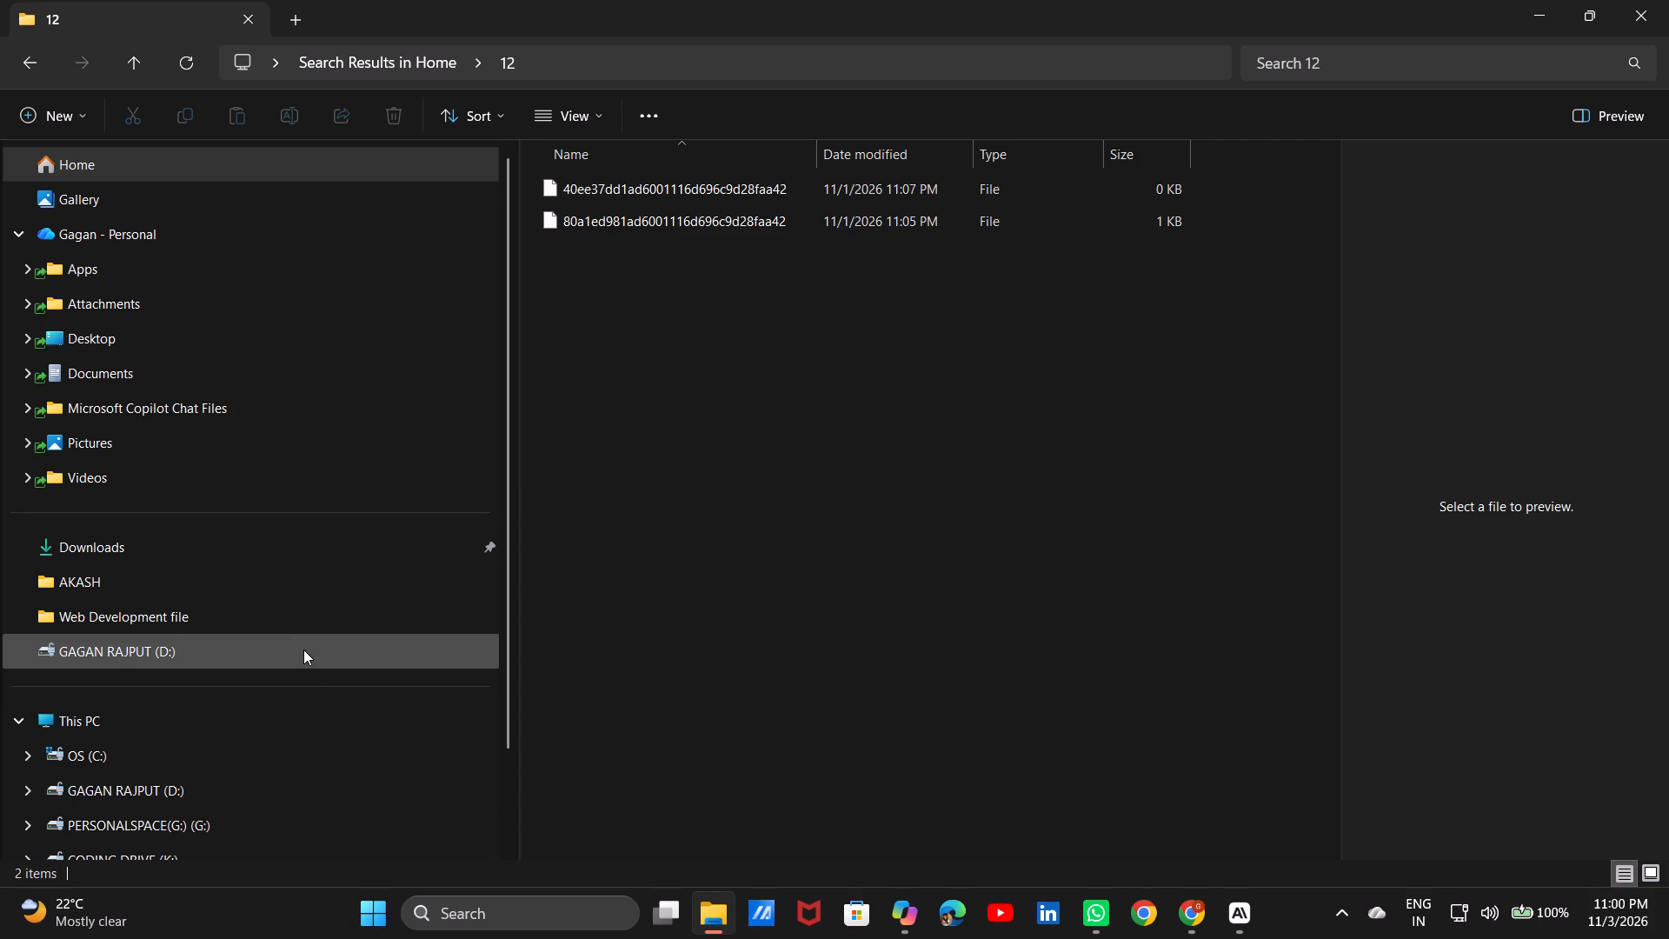
Look through the GAGAN and college documents folders on drive D: for the marksheets.
scroll(294, 708, "down", 1)
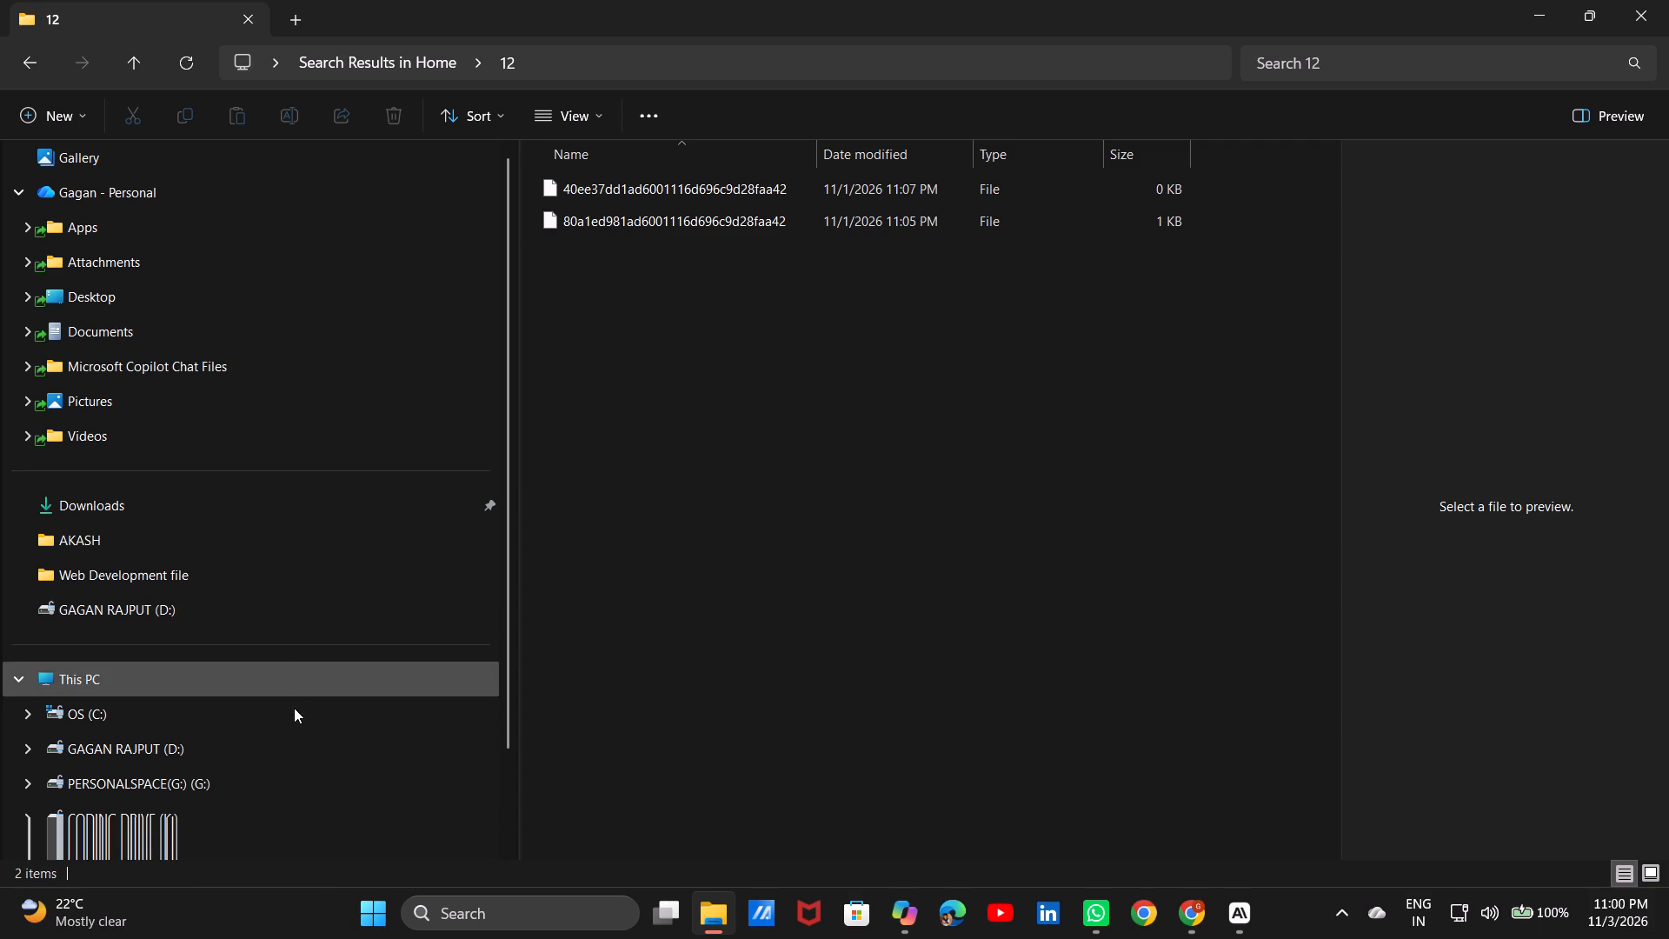
scroll(294, 708, "down", 1)
left_click(235, 753)
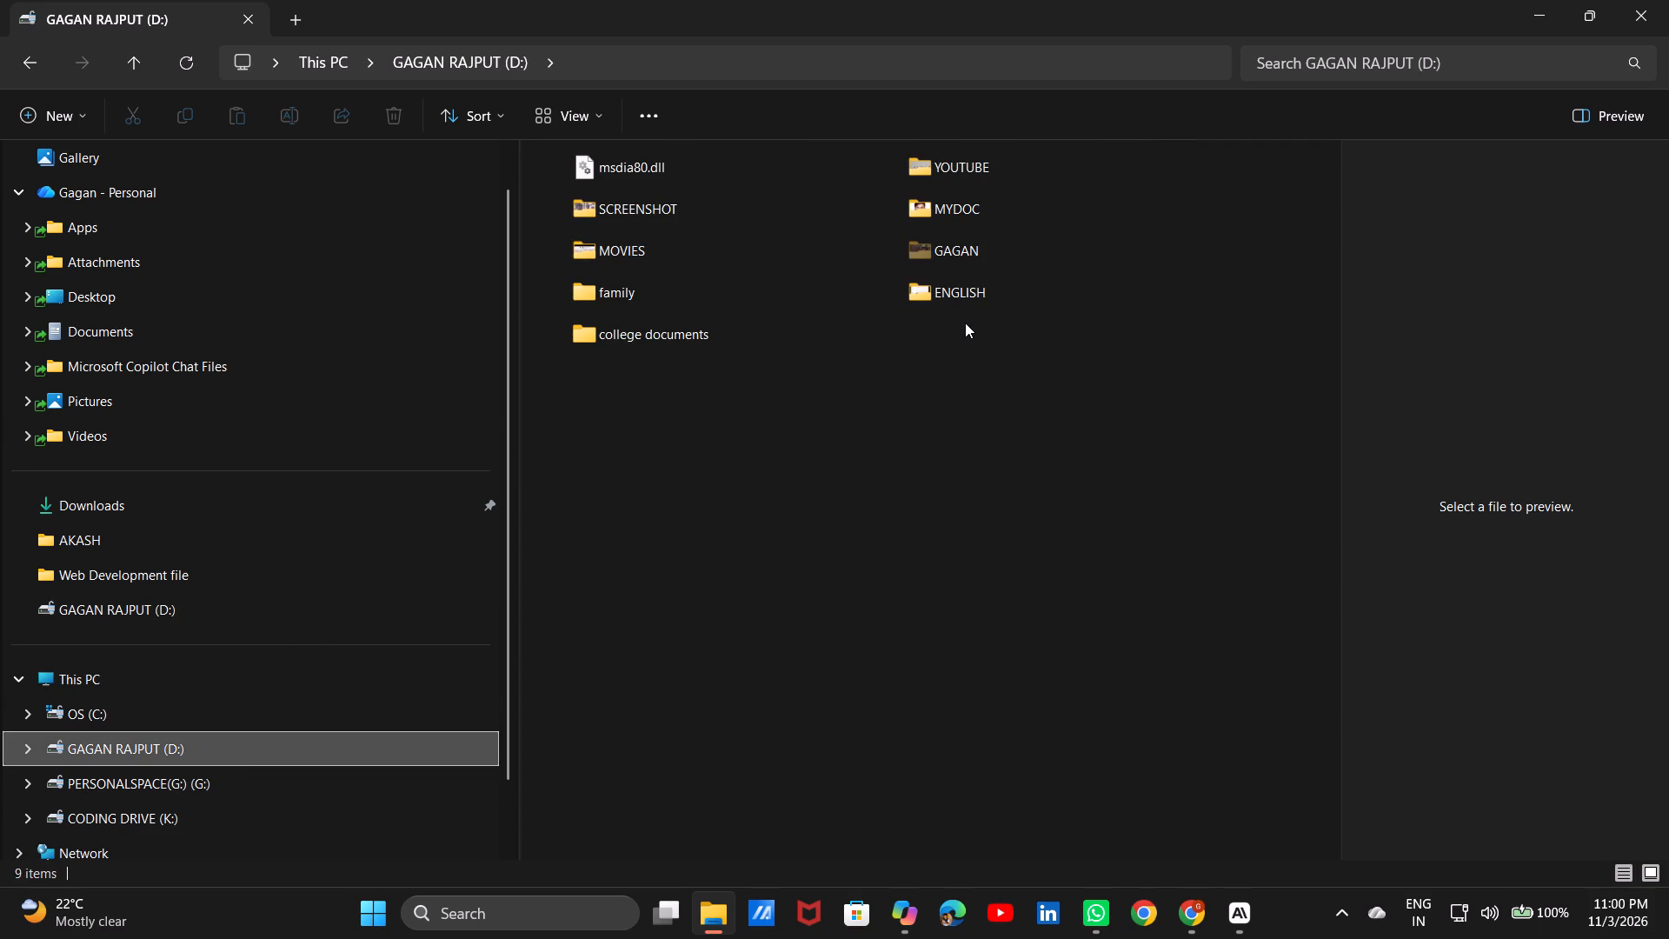
left_click(965, 323)
left_click_drag(965, 323, 969, 263)
double_click(969, 263)
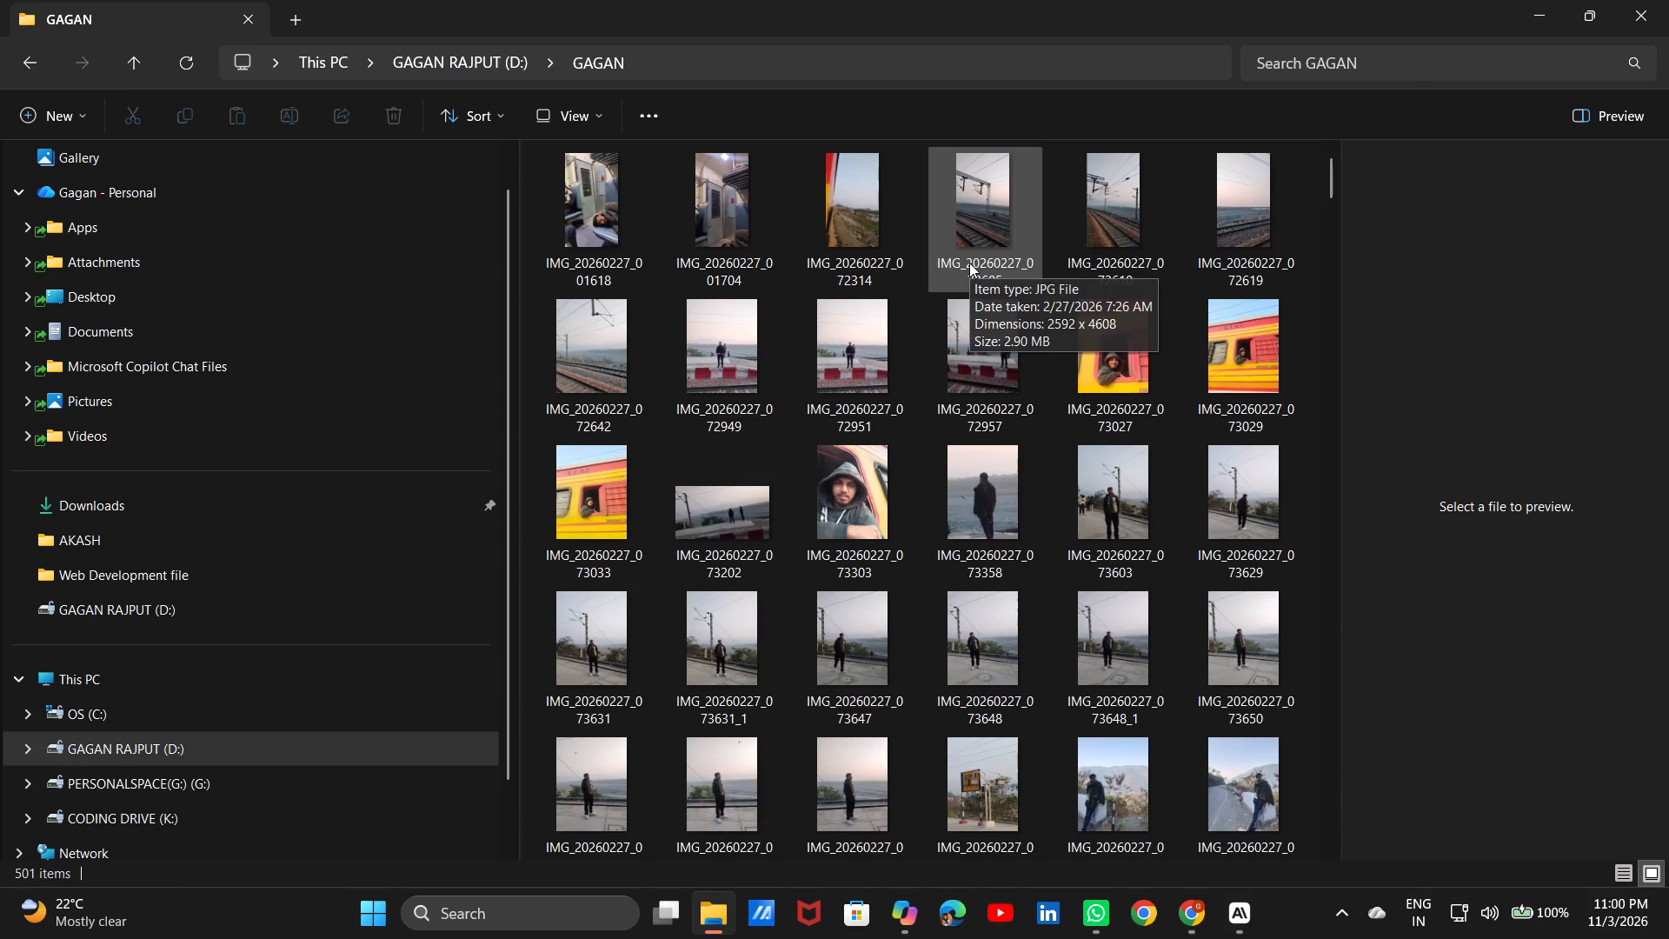
left_click(17, 69)
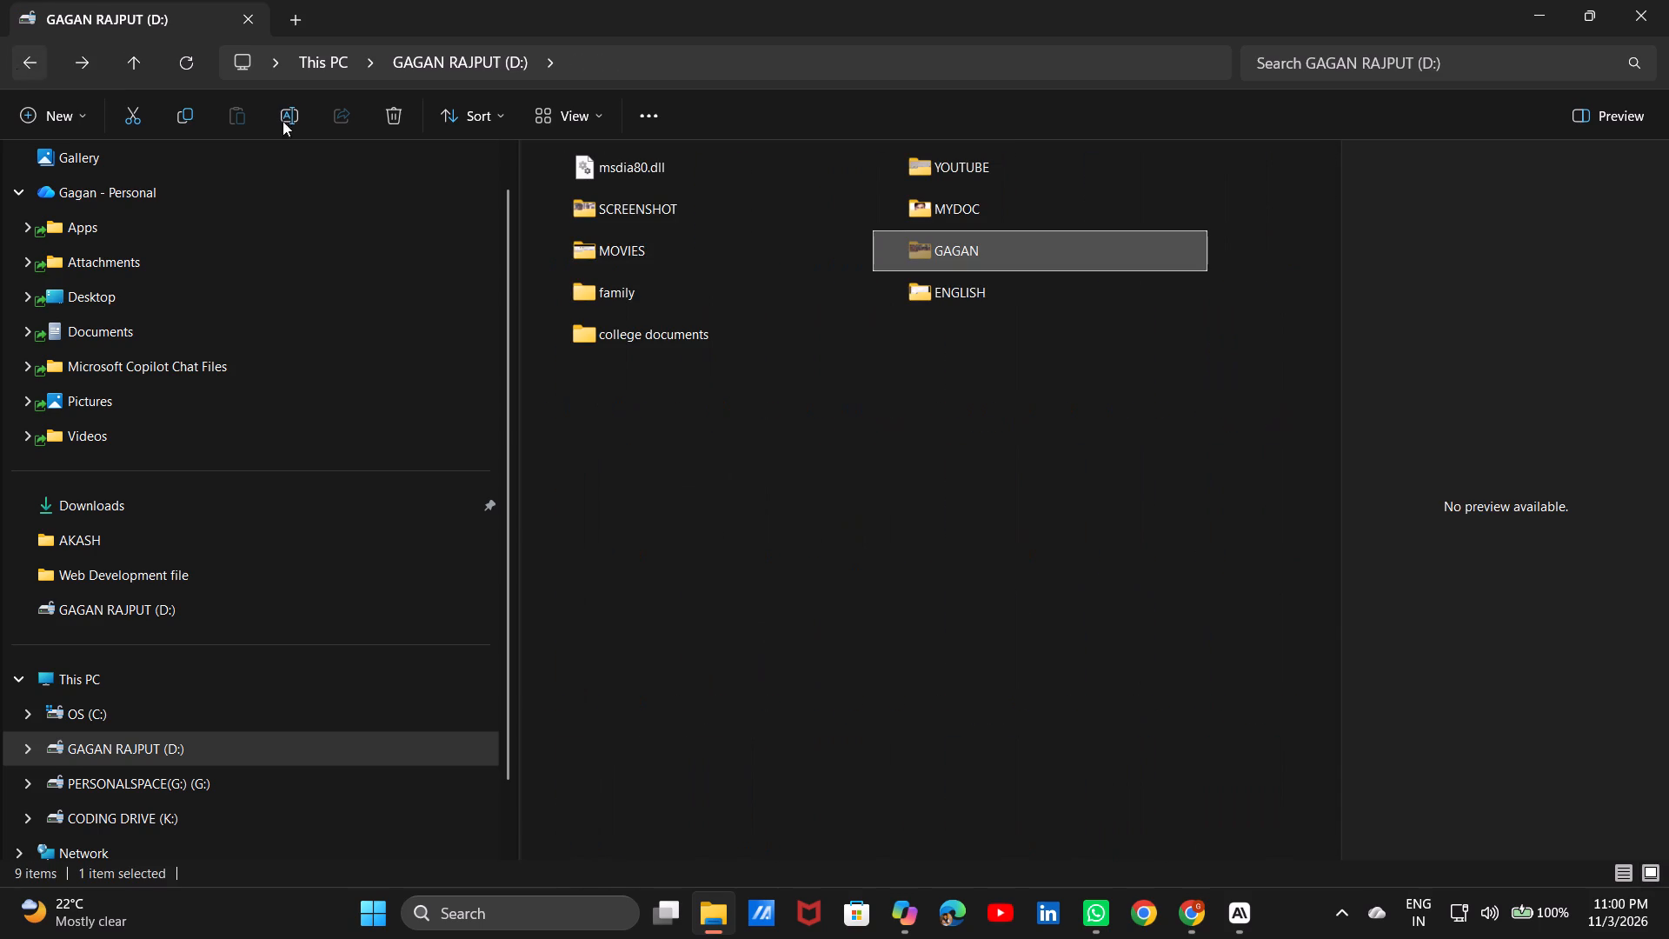
double_click(651, 330)
left_click(29, 57)
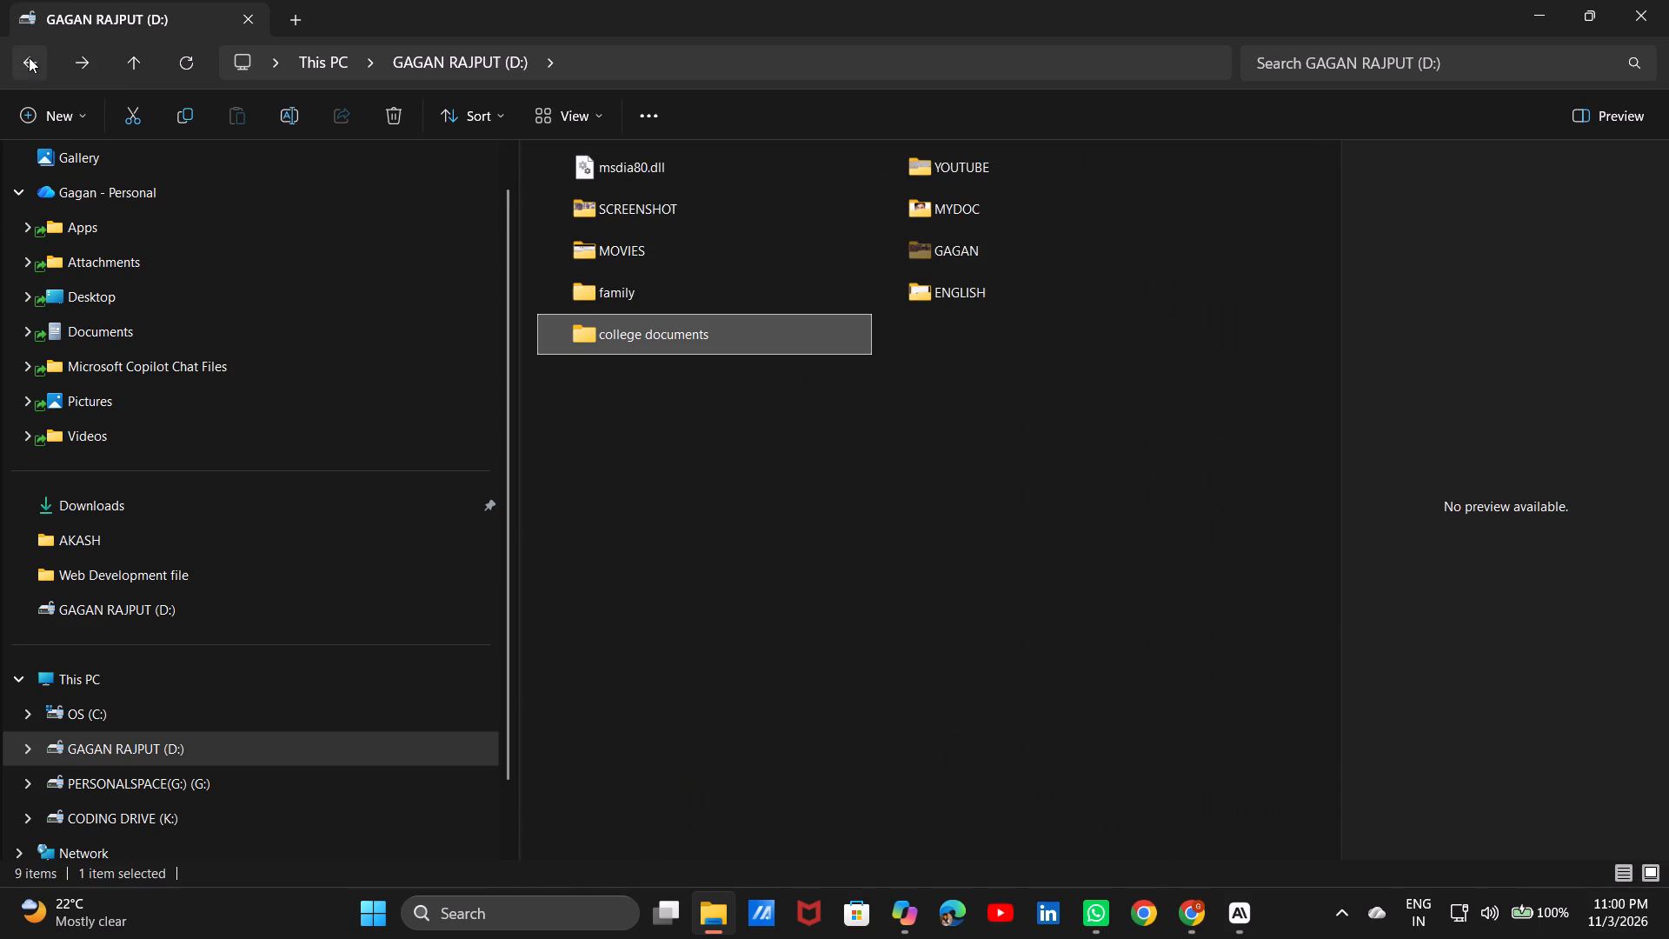
Open the 12th Marksheet PDF from the drive-download folder inside MYDOC and examine its table of subject marks.
double_click(1022, 216)
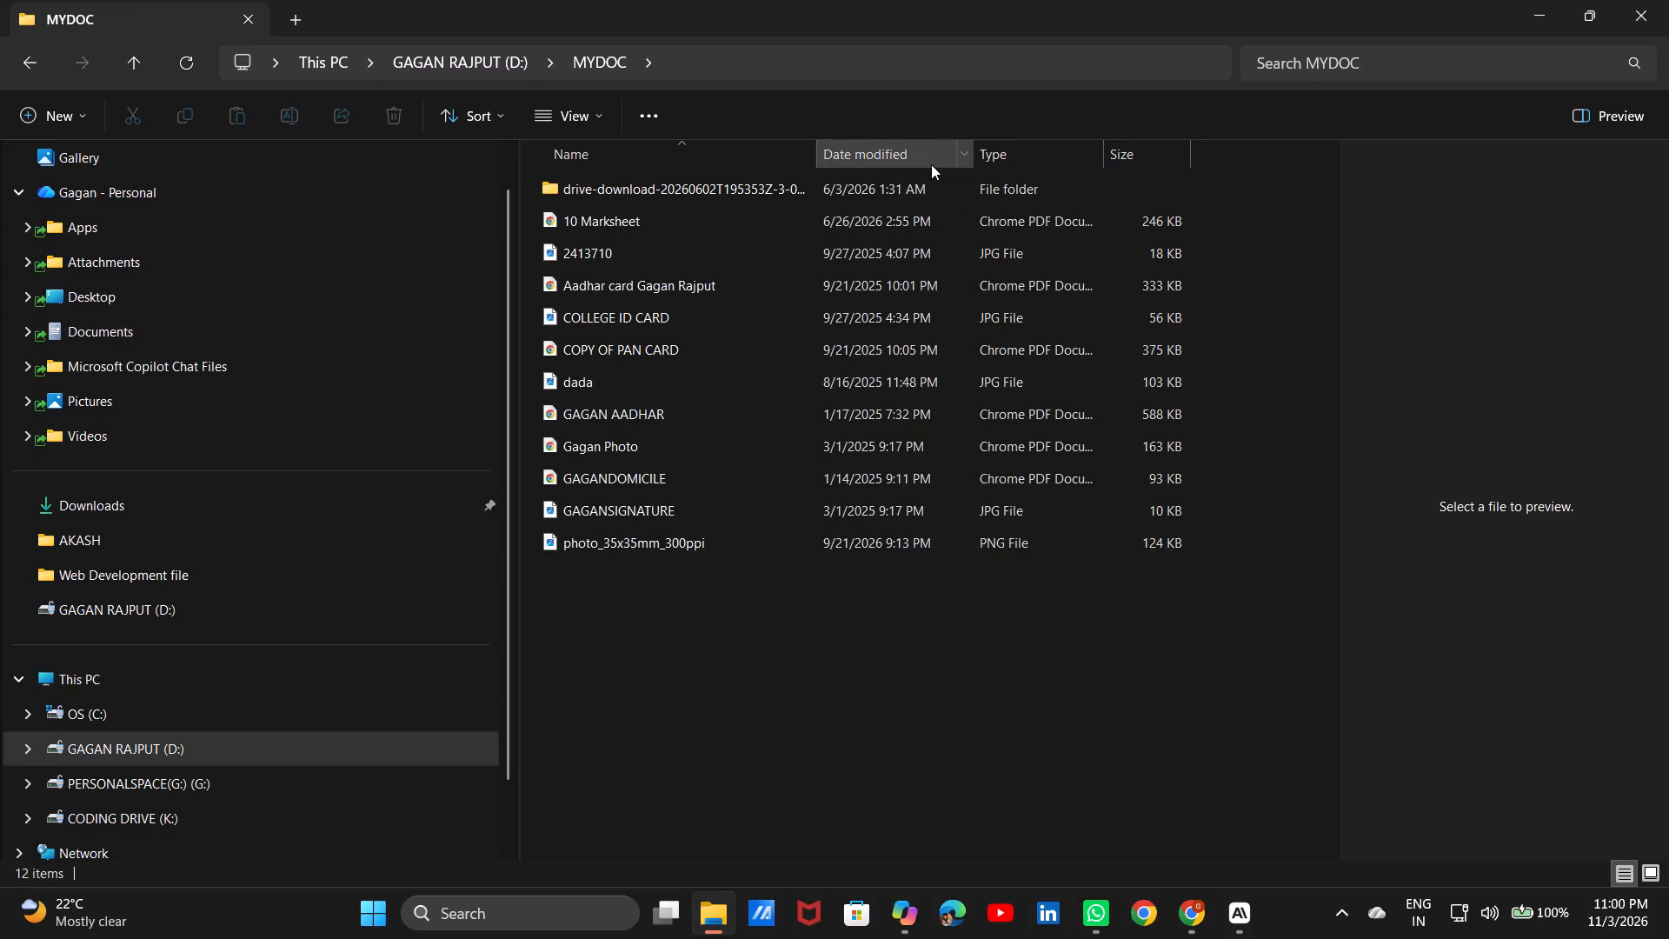
double_click(921, 189)
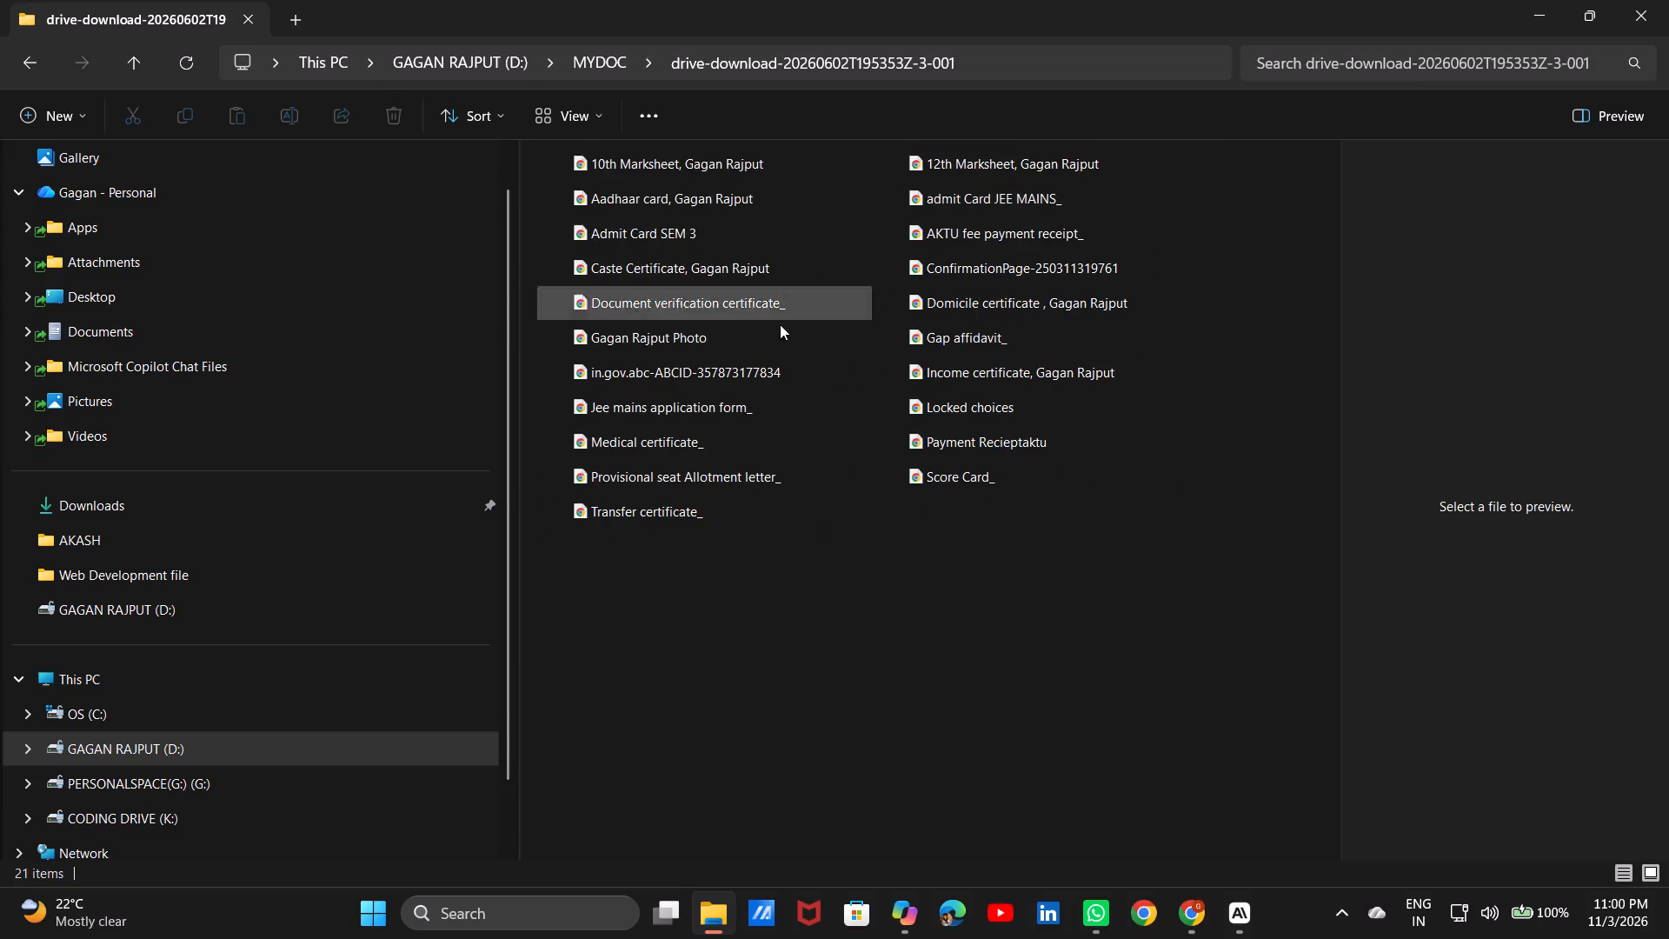
double_click(1016, 159)
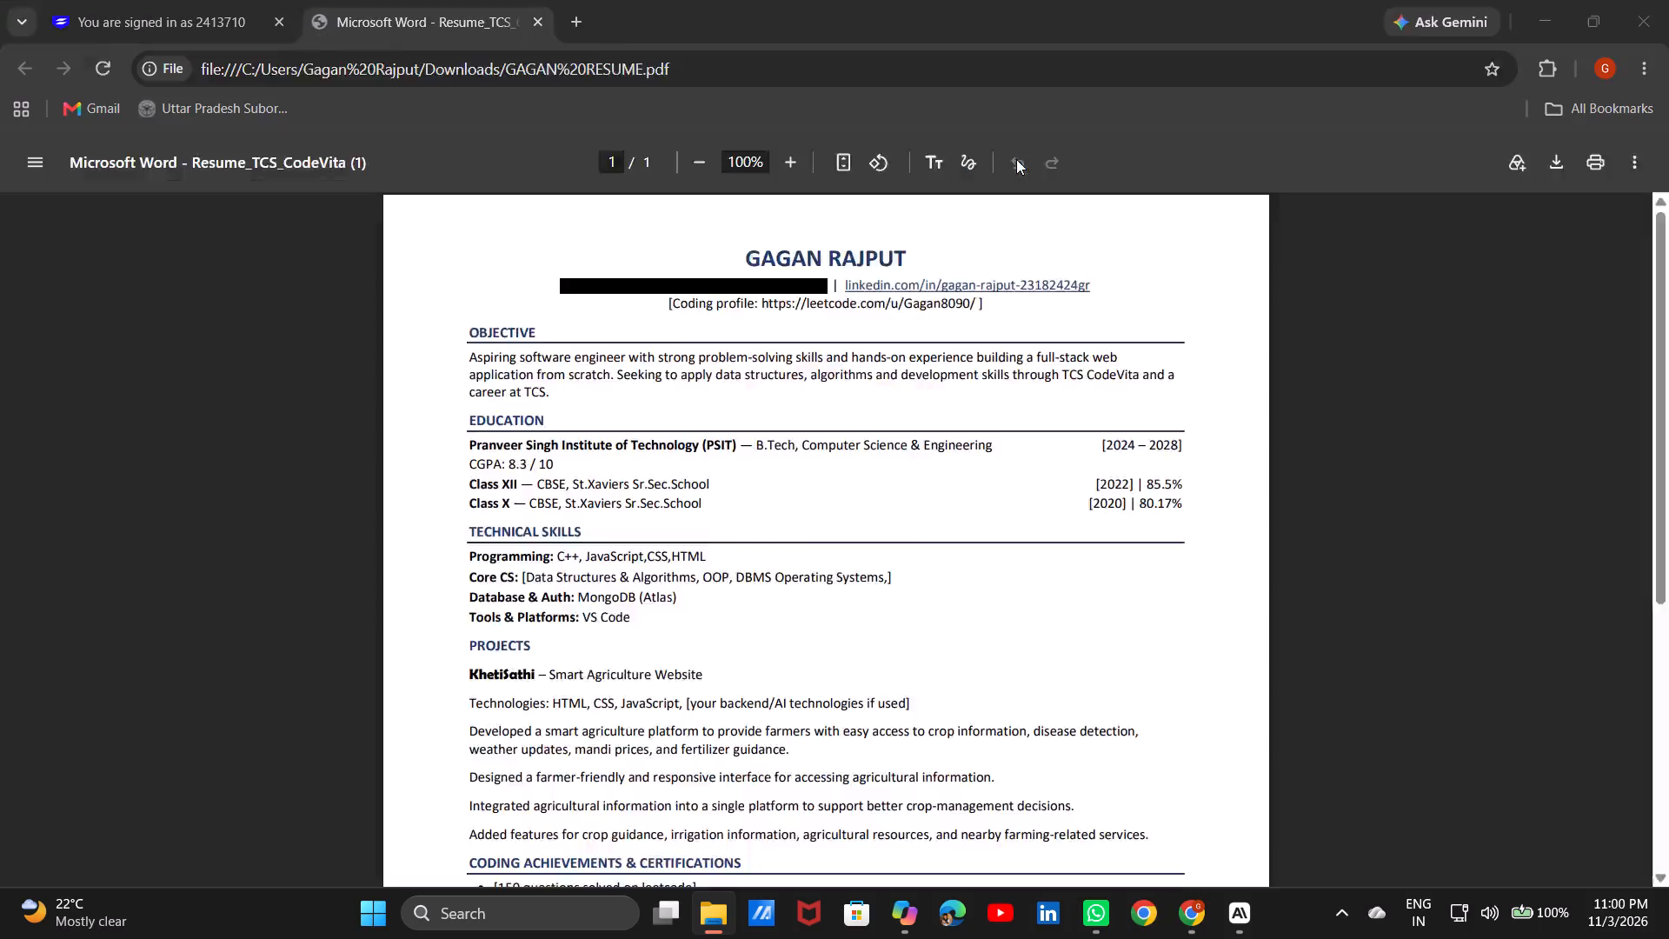
scroll(1070, 533, "down", 3)
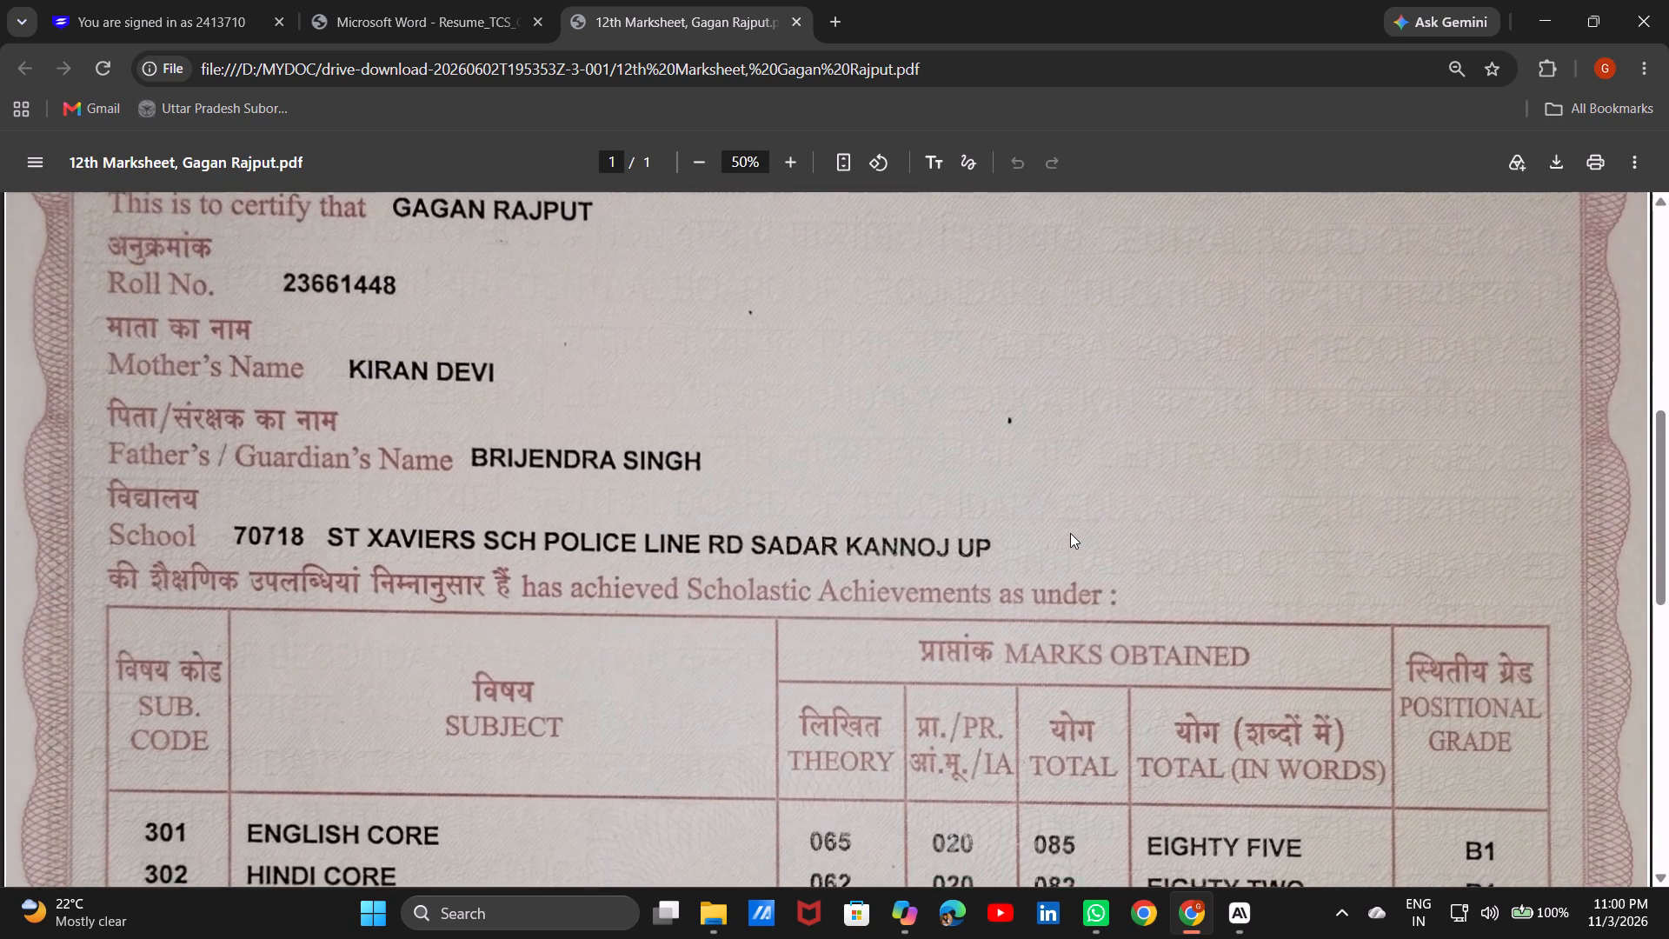
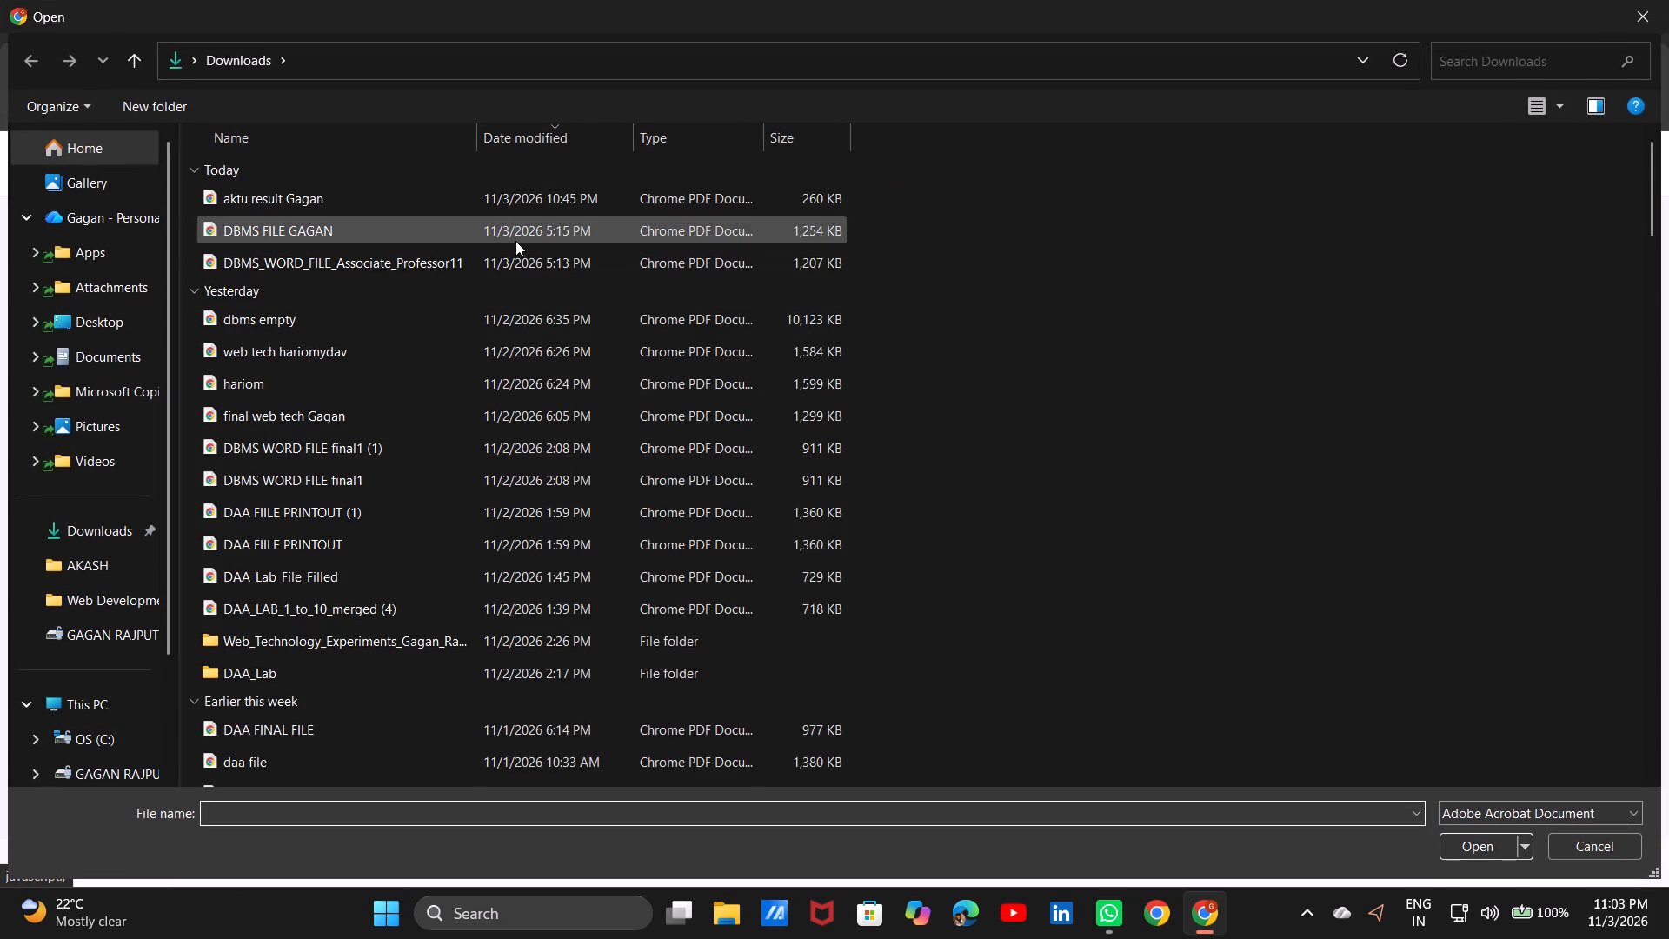
Find the GAGAN RESUME PDF by searching Downloads for "resume", and convert it to an editable Word document.
left_click(1457, 57)
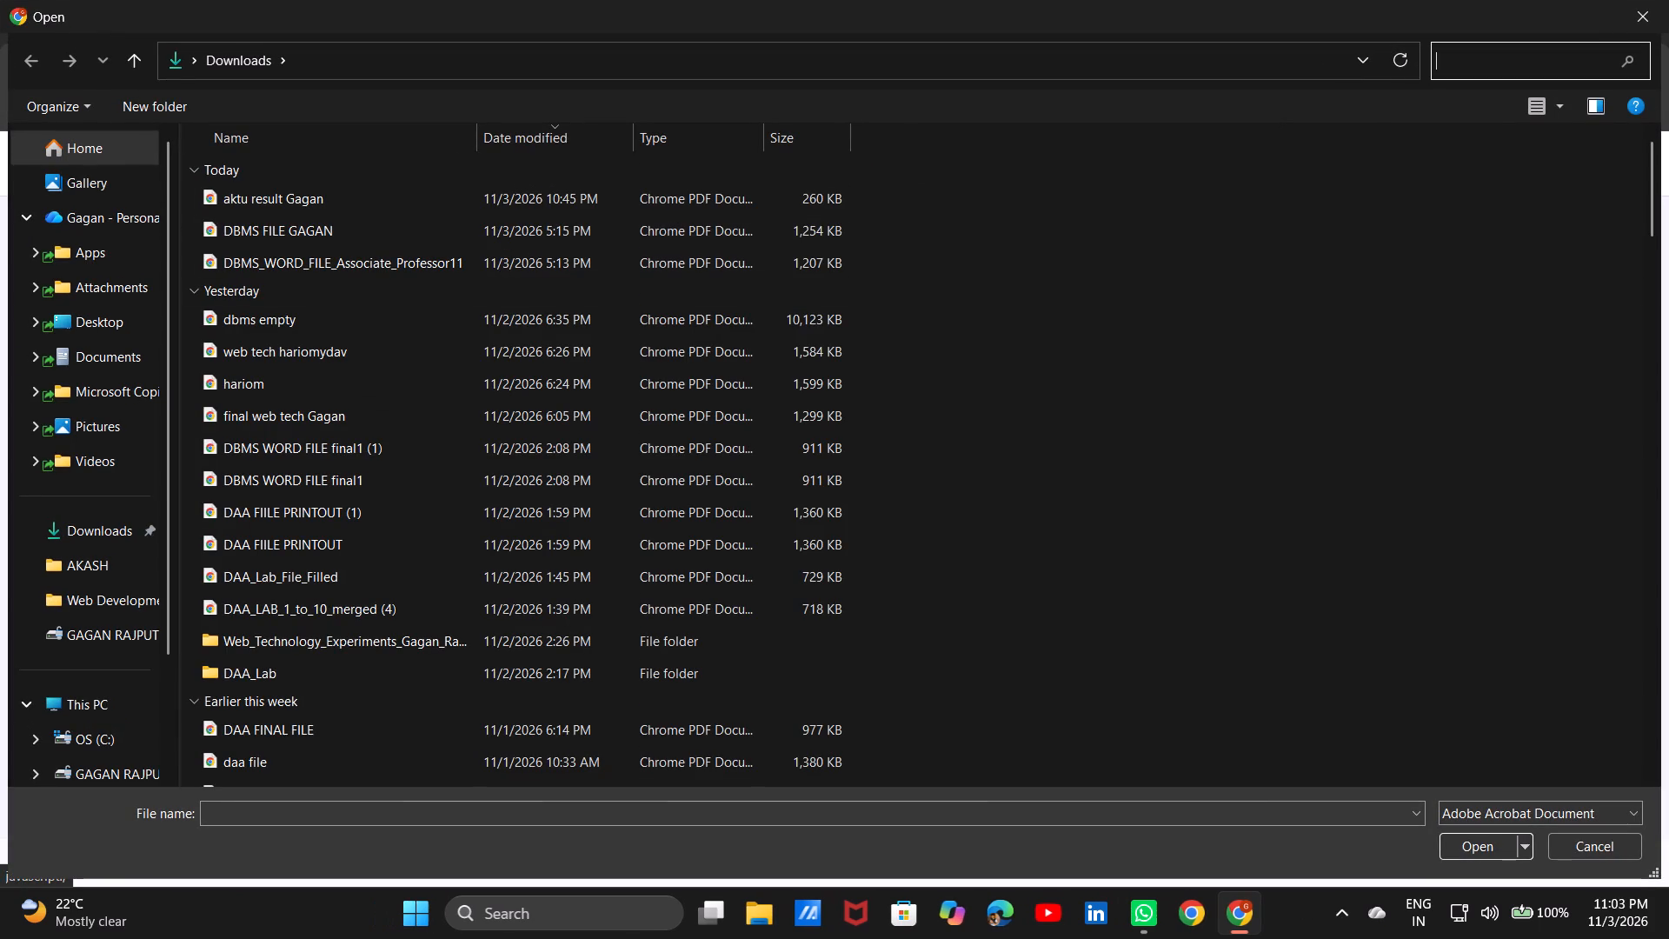
type("resume")
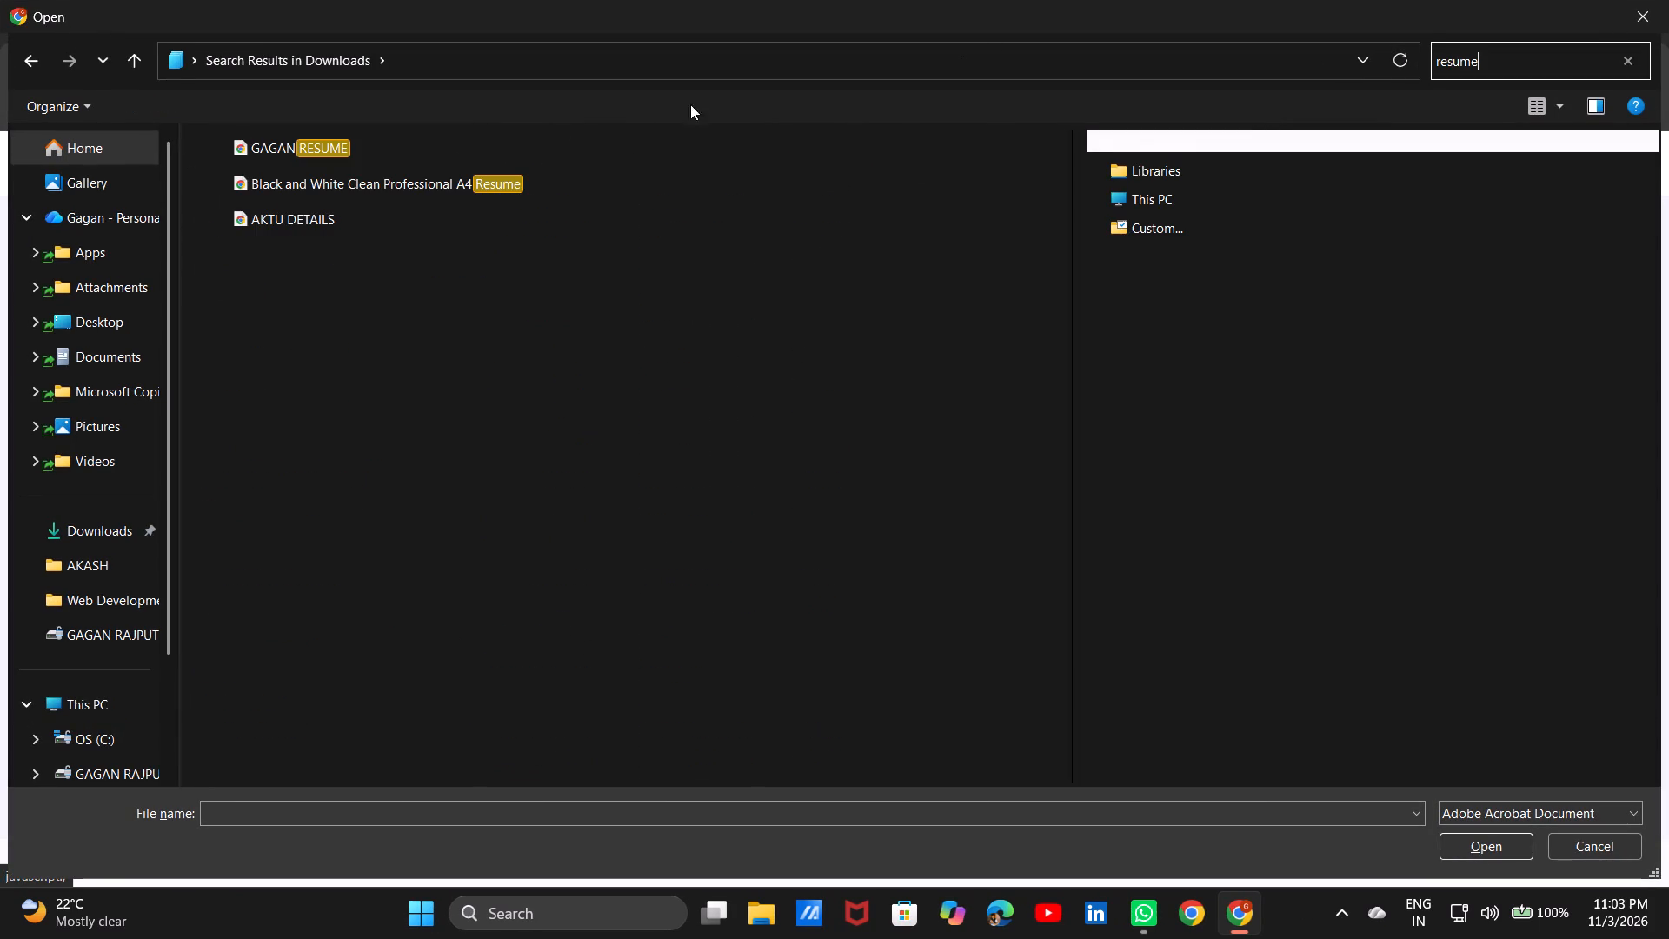
left_click(636, 142)
key("Return")
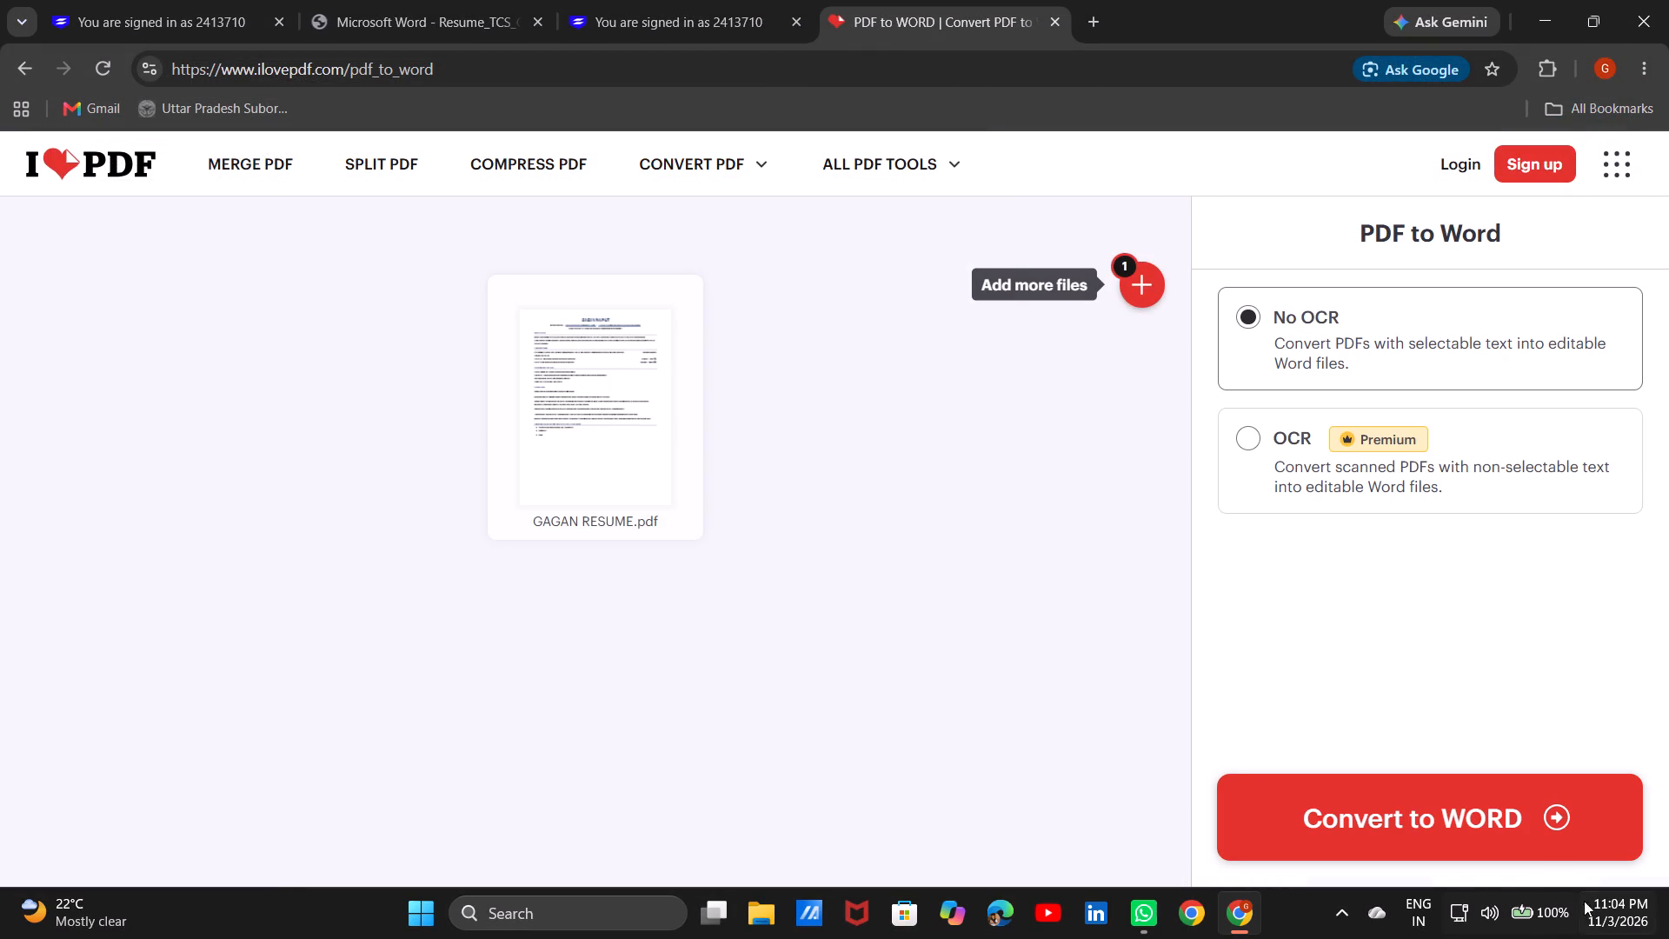
left_click(1532, 836)
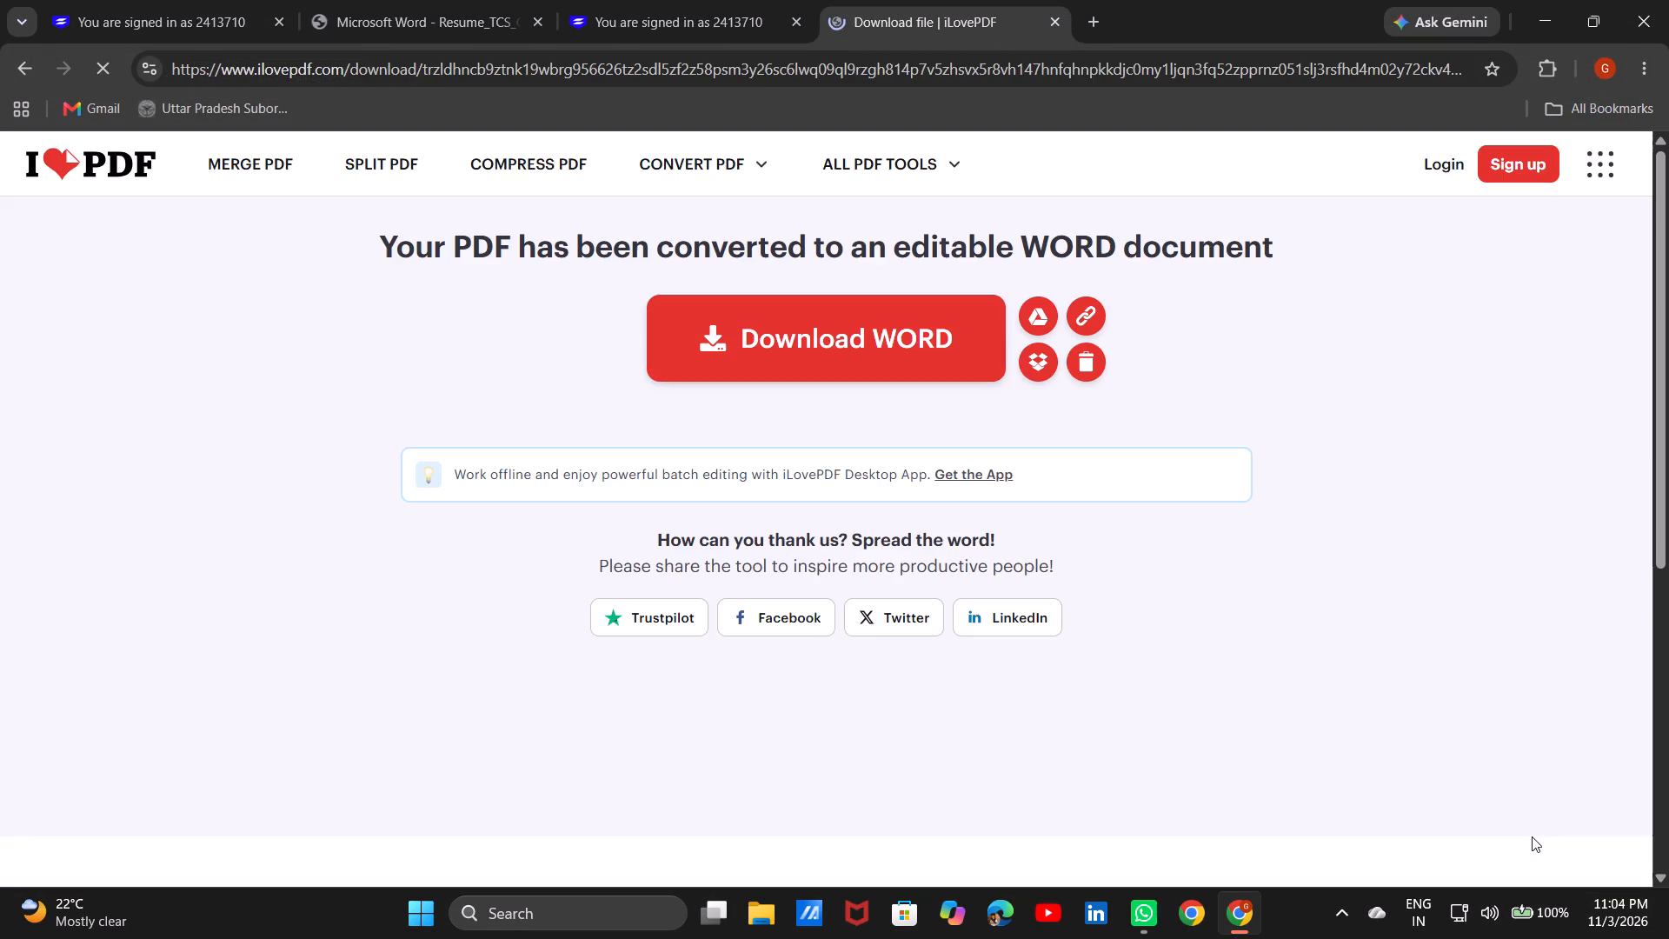
Download the converted Word document to Downloads under the name GAGAN RESUME1.
left_click(903, 310)
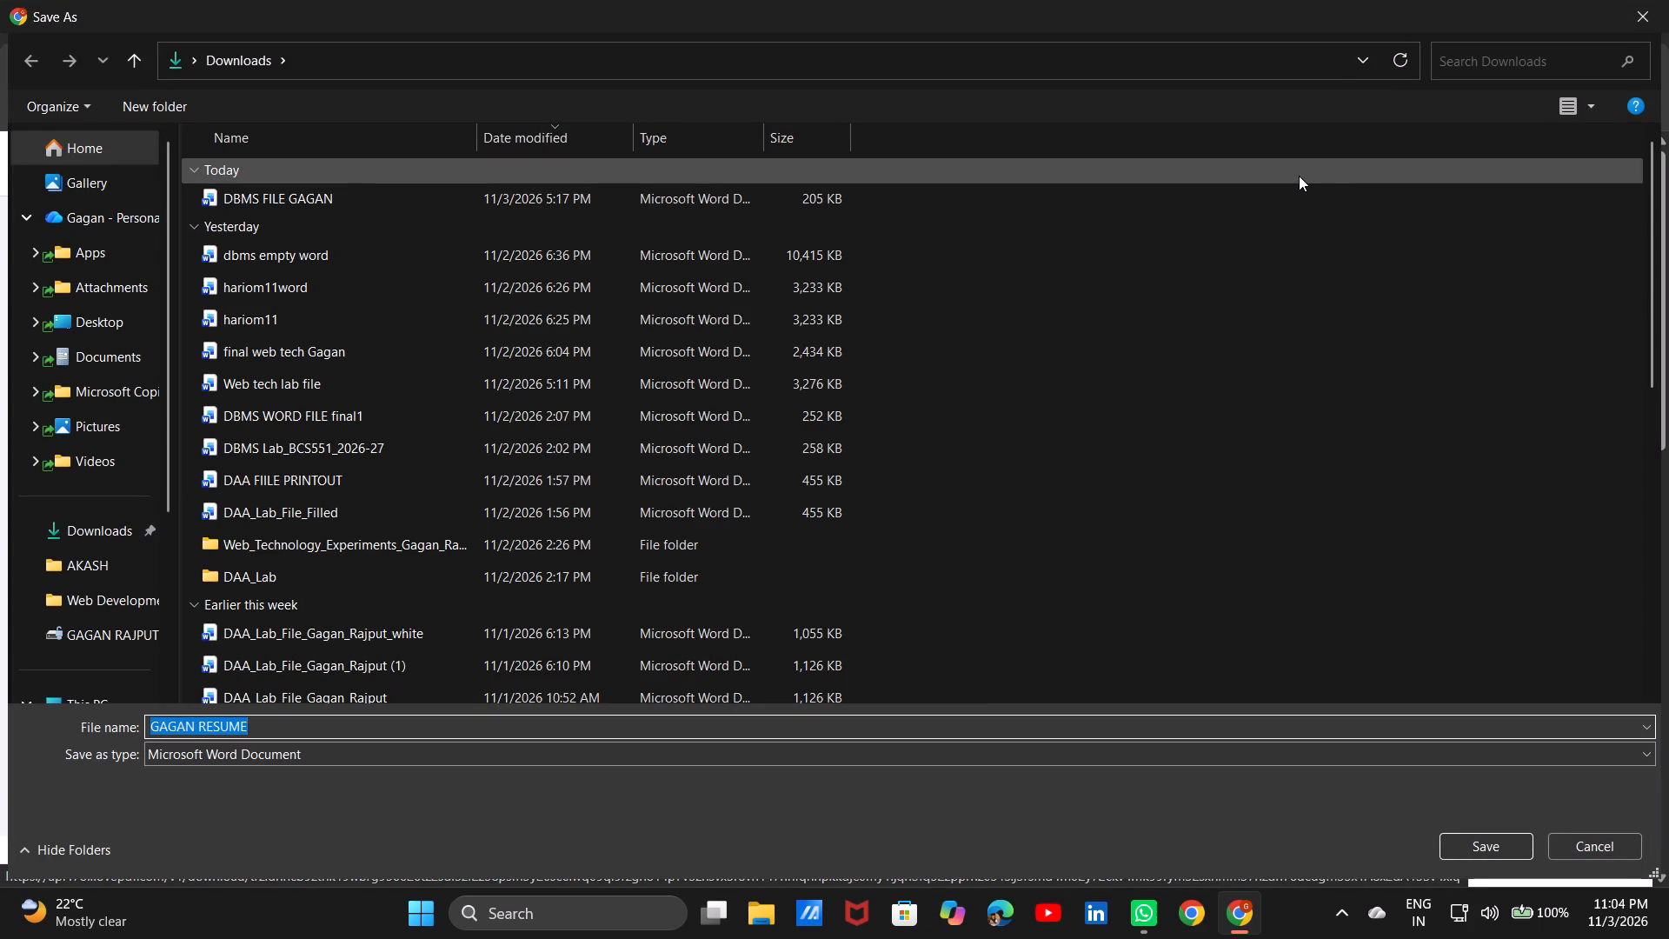
left_click(276, 726)
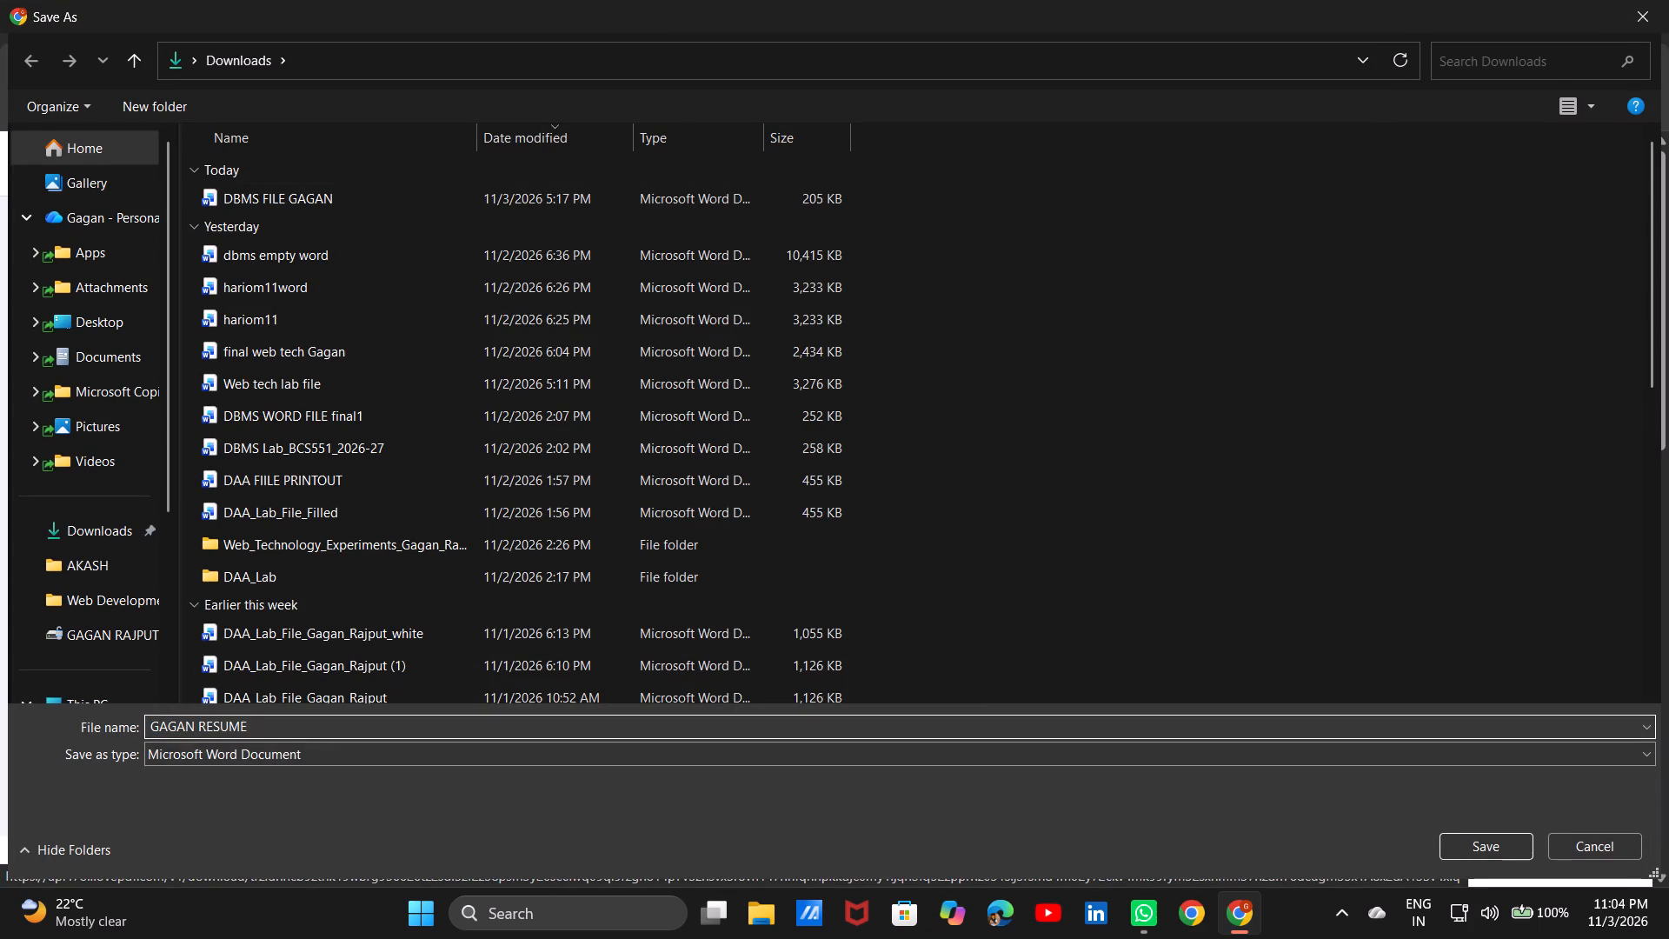
key("1")
key("Return")
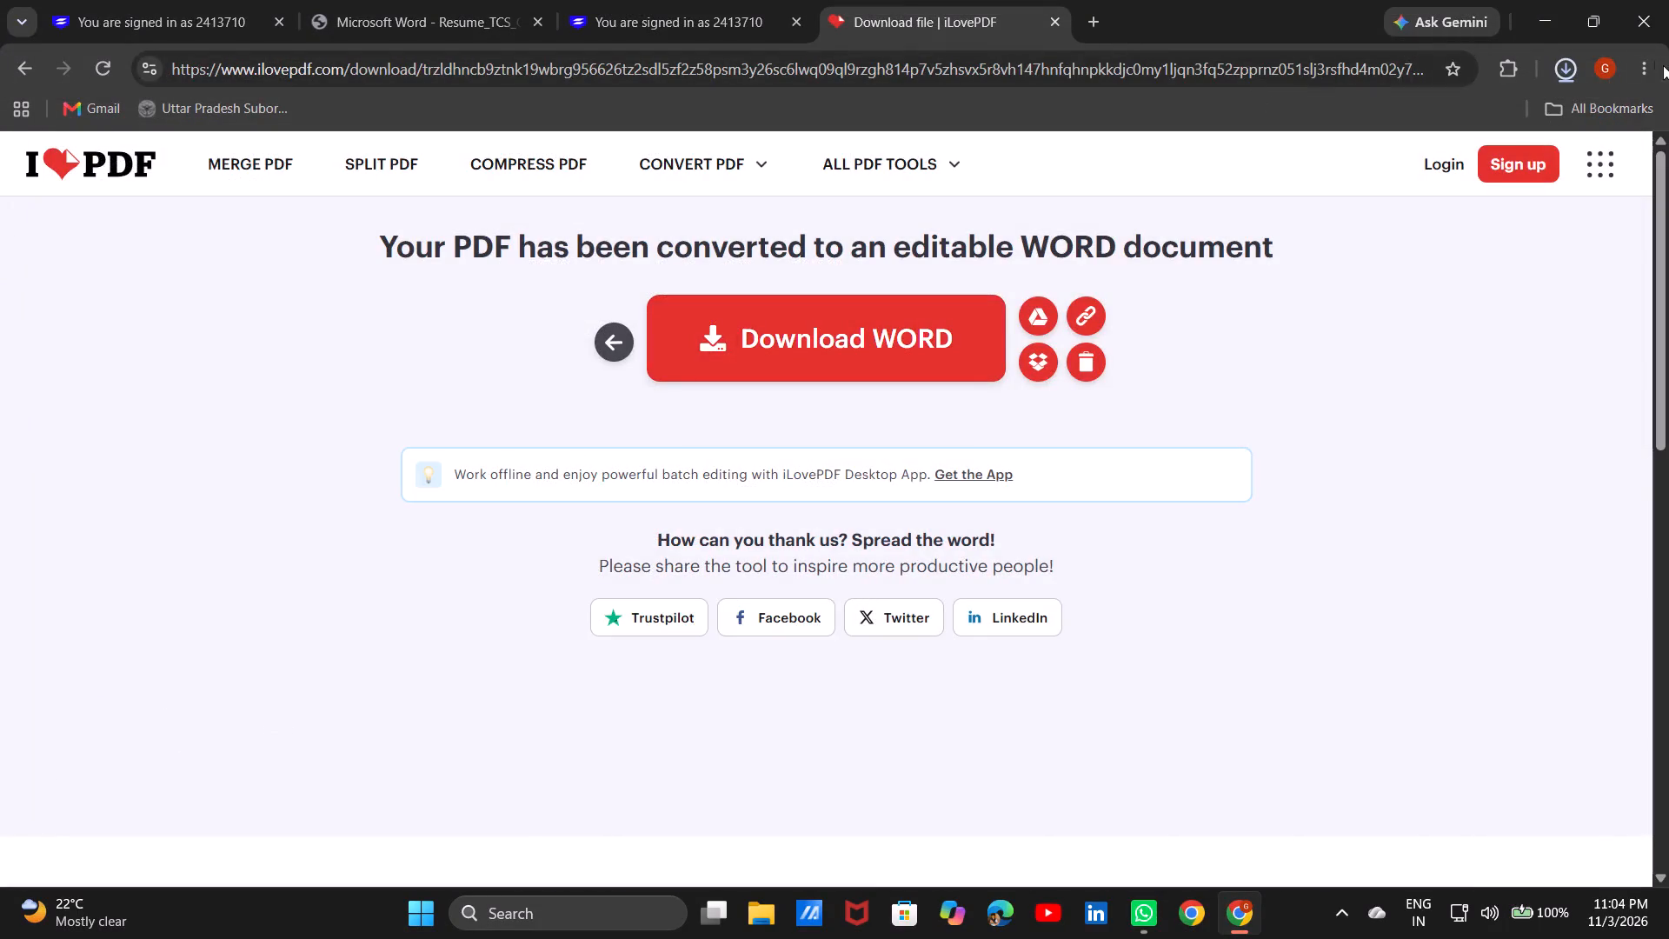
Open the downloaded GAGAN RESUME1 document in Word, enable editing and maximise its window.
left_click(1440, 135)
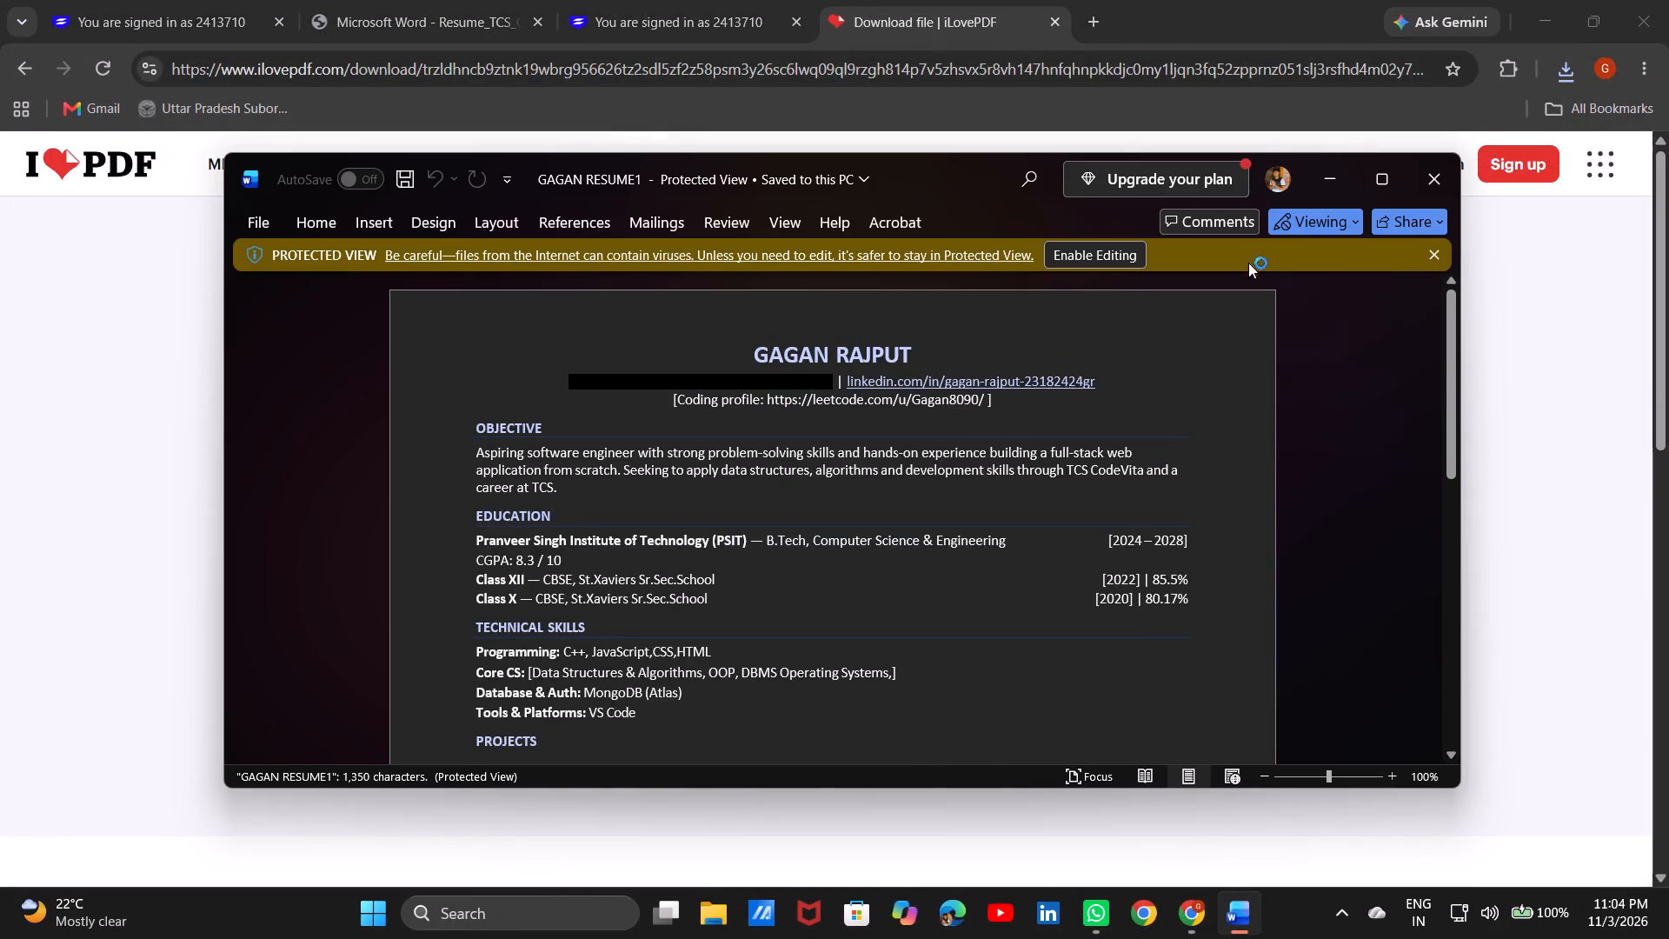
left_click(1106, 249)
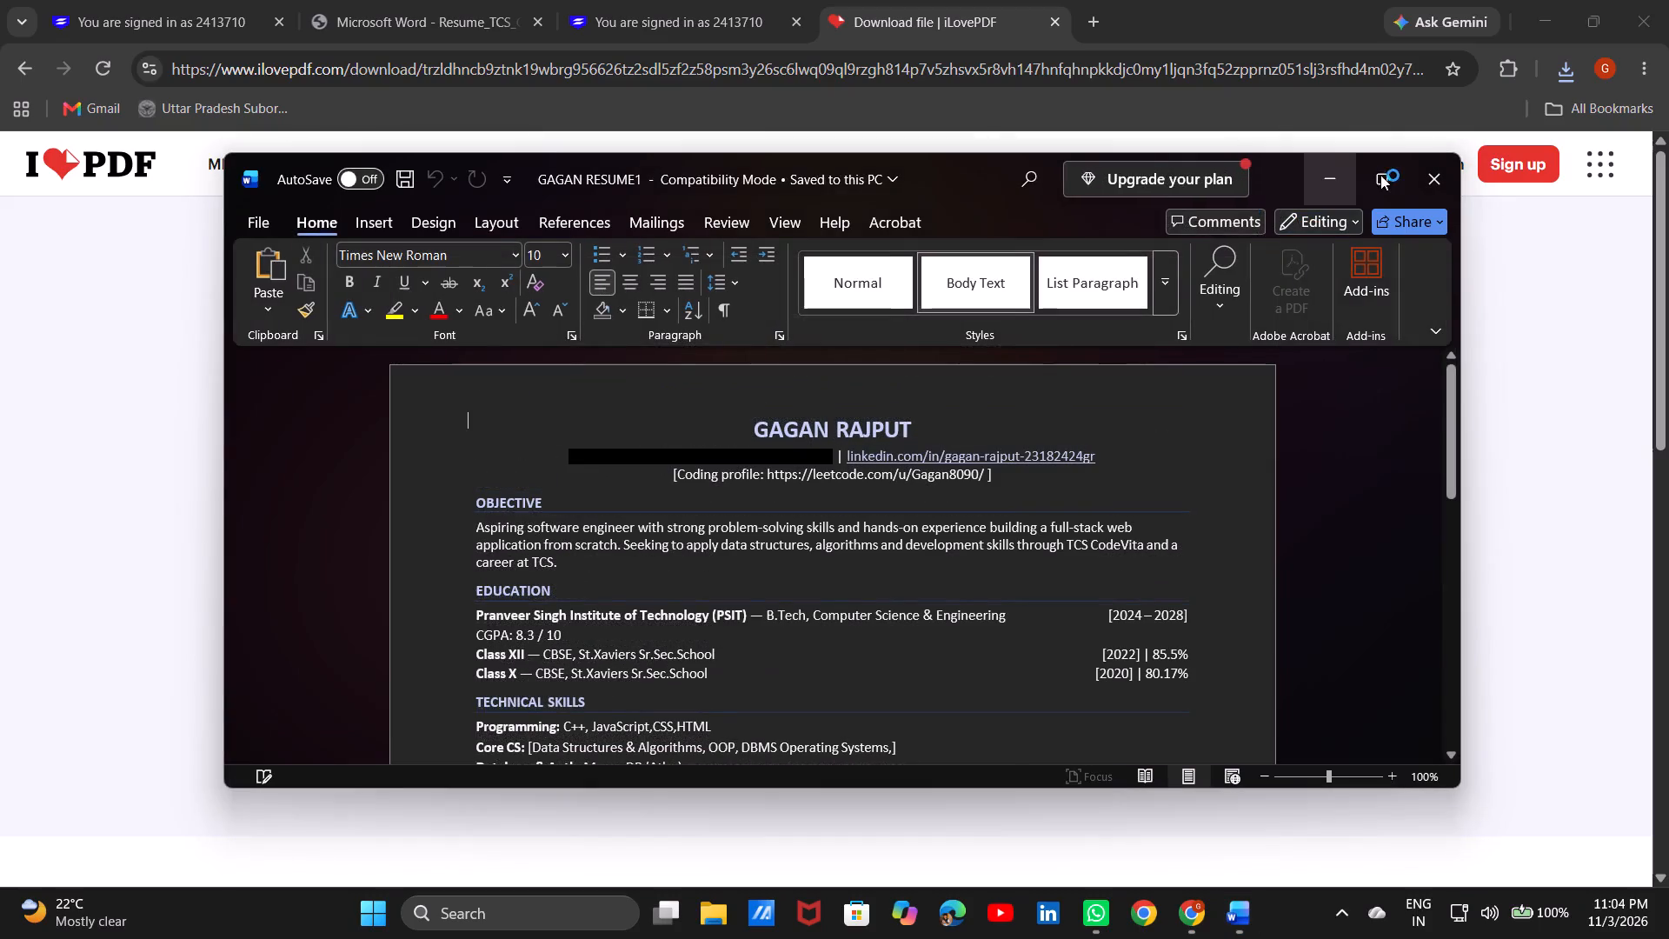
left_click(1381, 176)
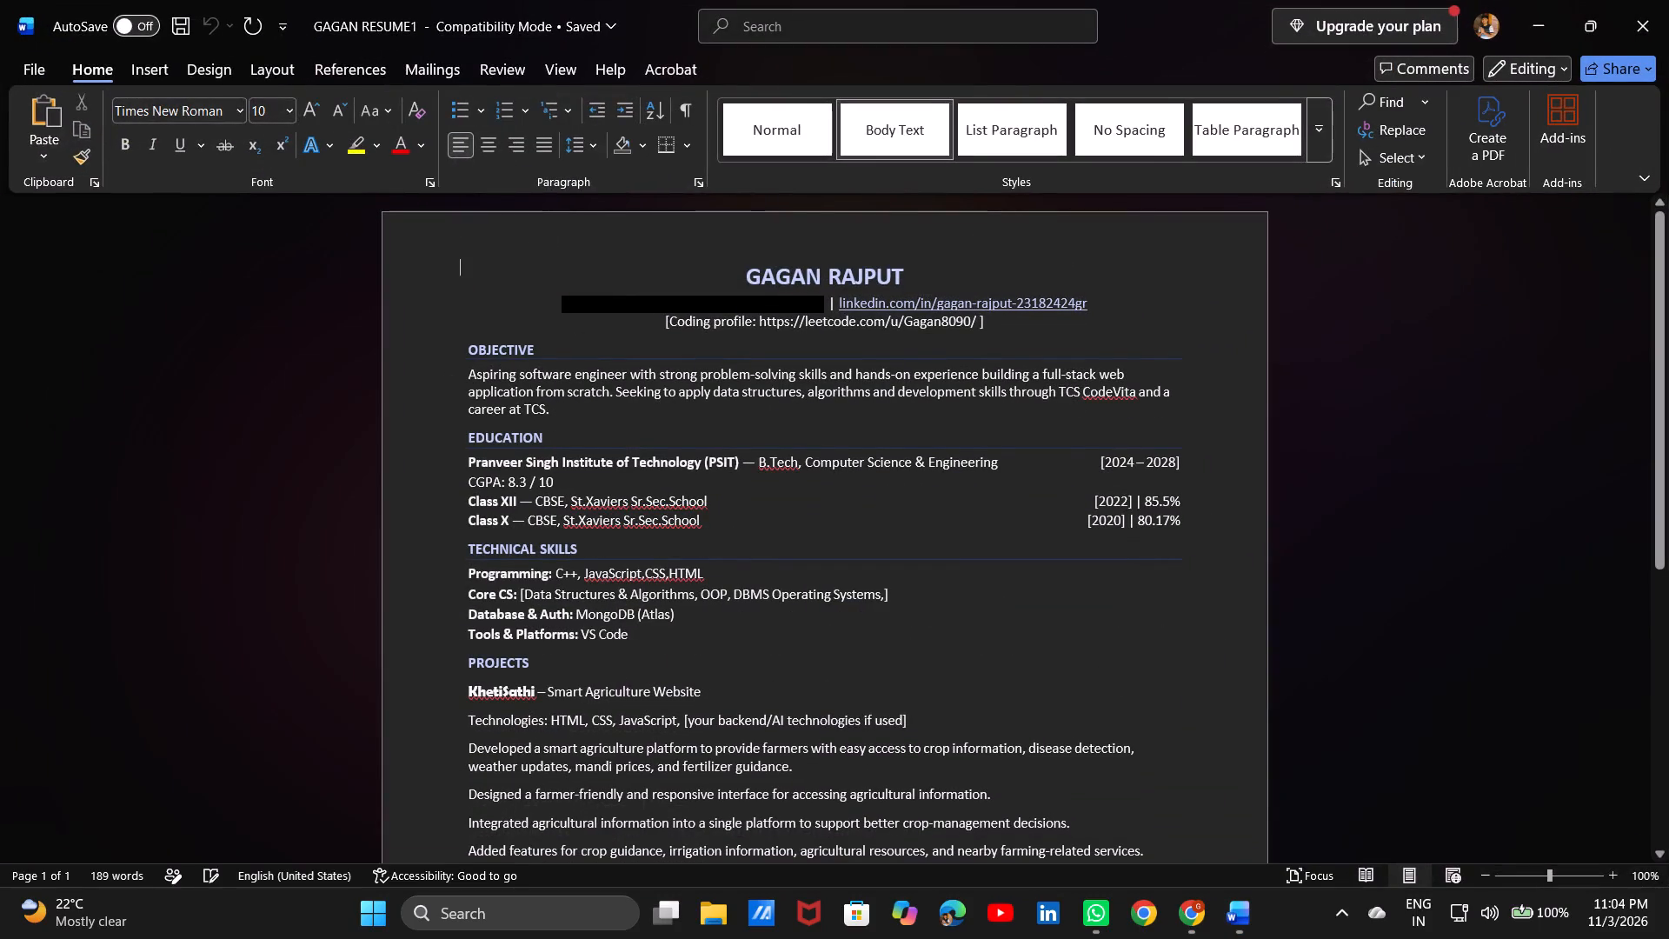
Set the Class X percentage in the Education section to 80.16%.
left_click(1171, 517)
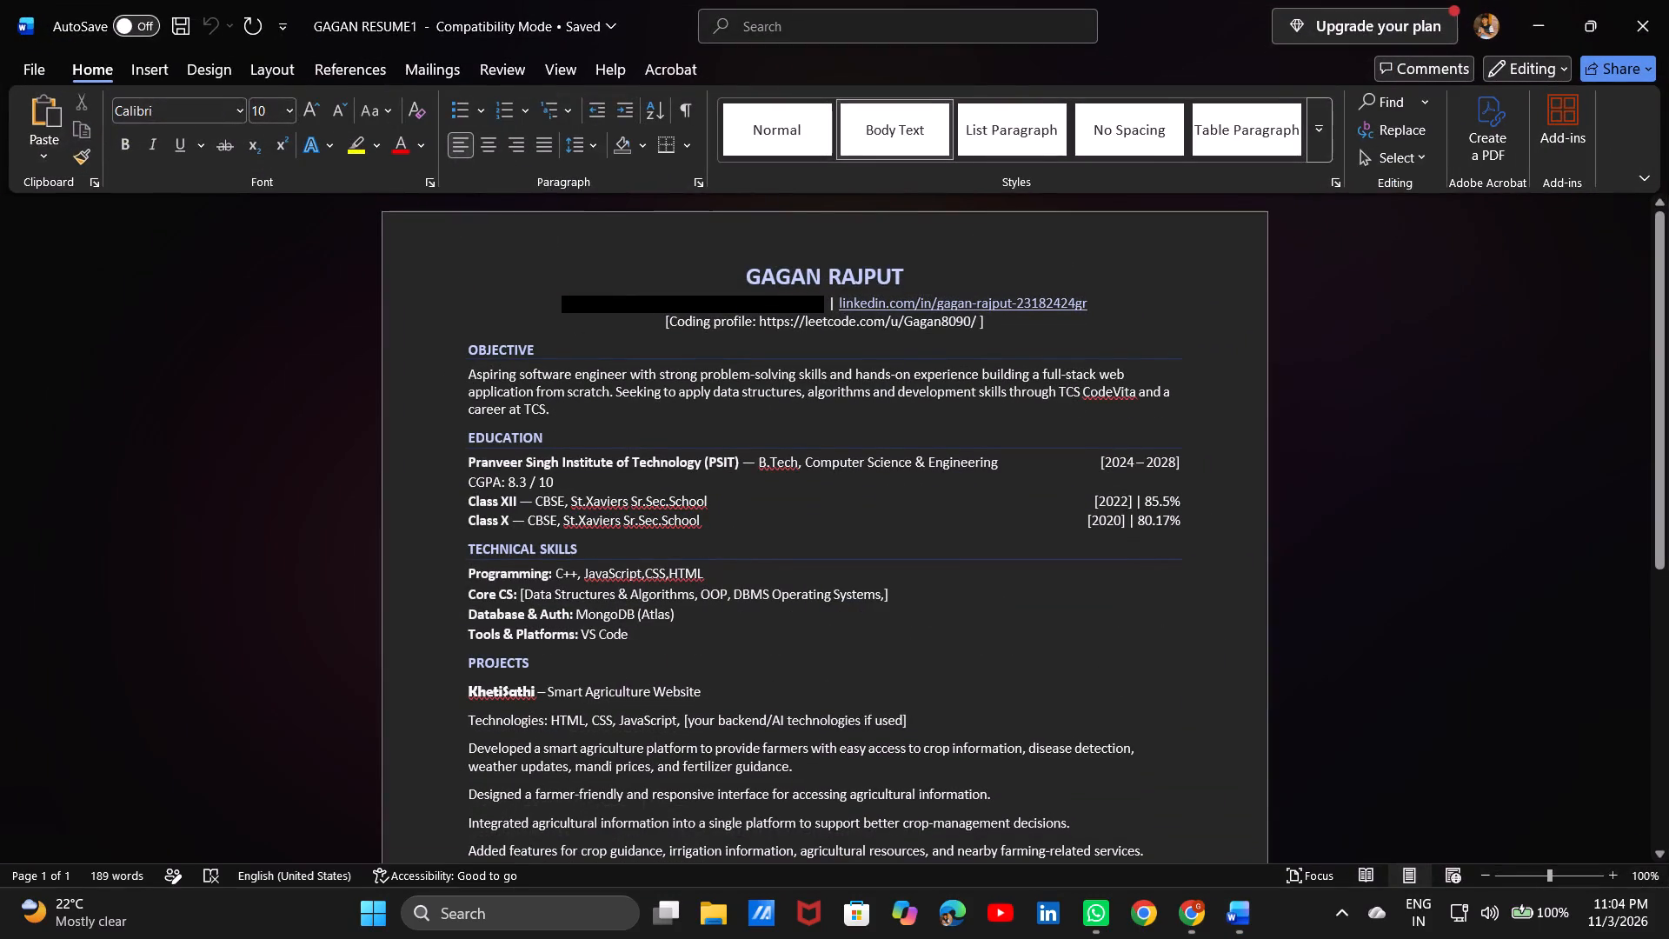
key("BackSpace")
key("6")
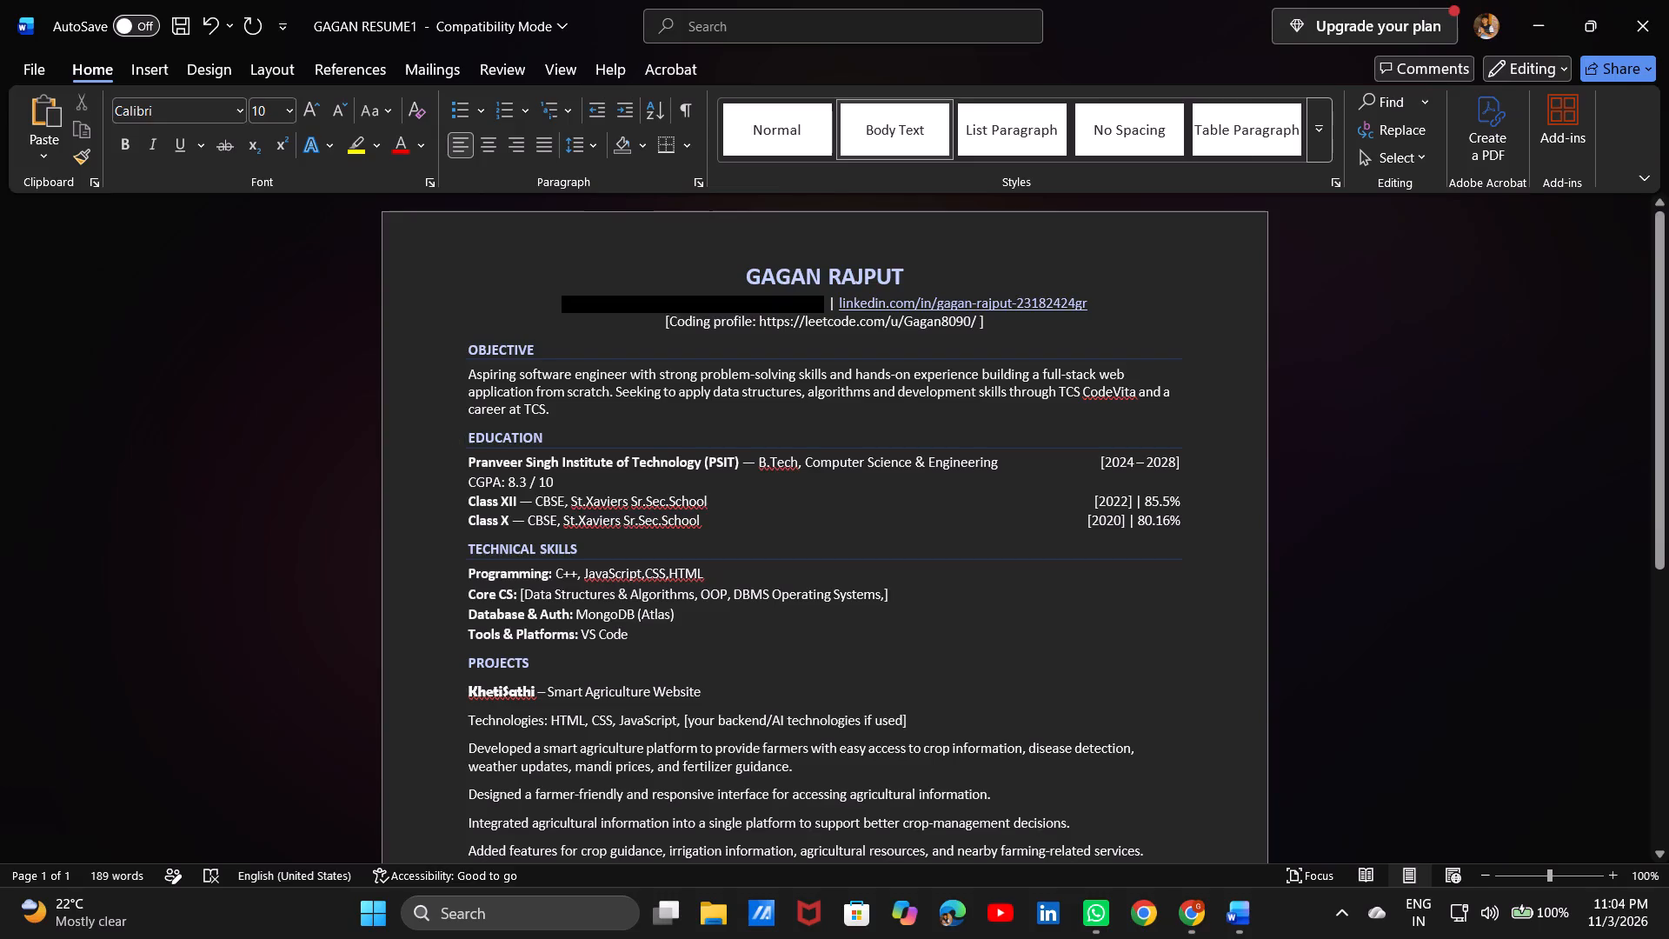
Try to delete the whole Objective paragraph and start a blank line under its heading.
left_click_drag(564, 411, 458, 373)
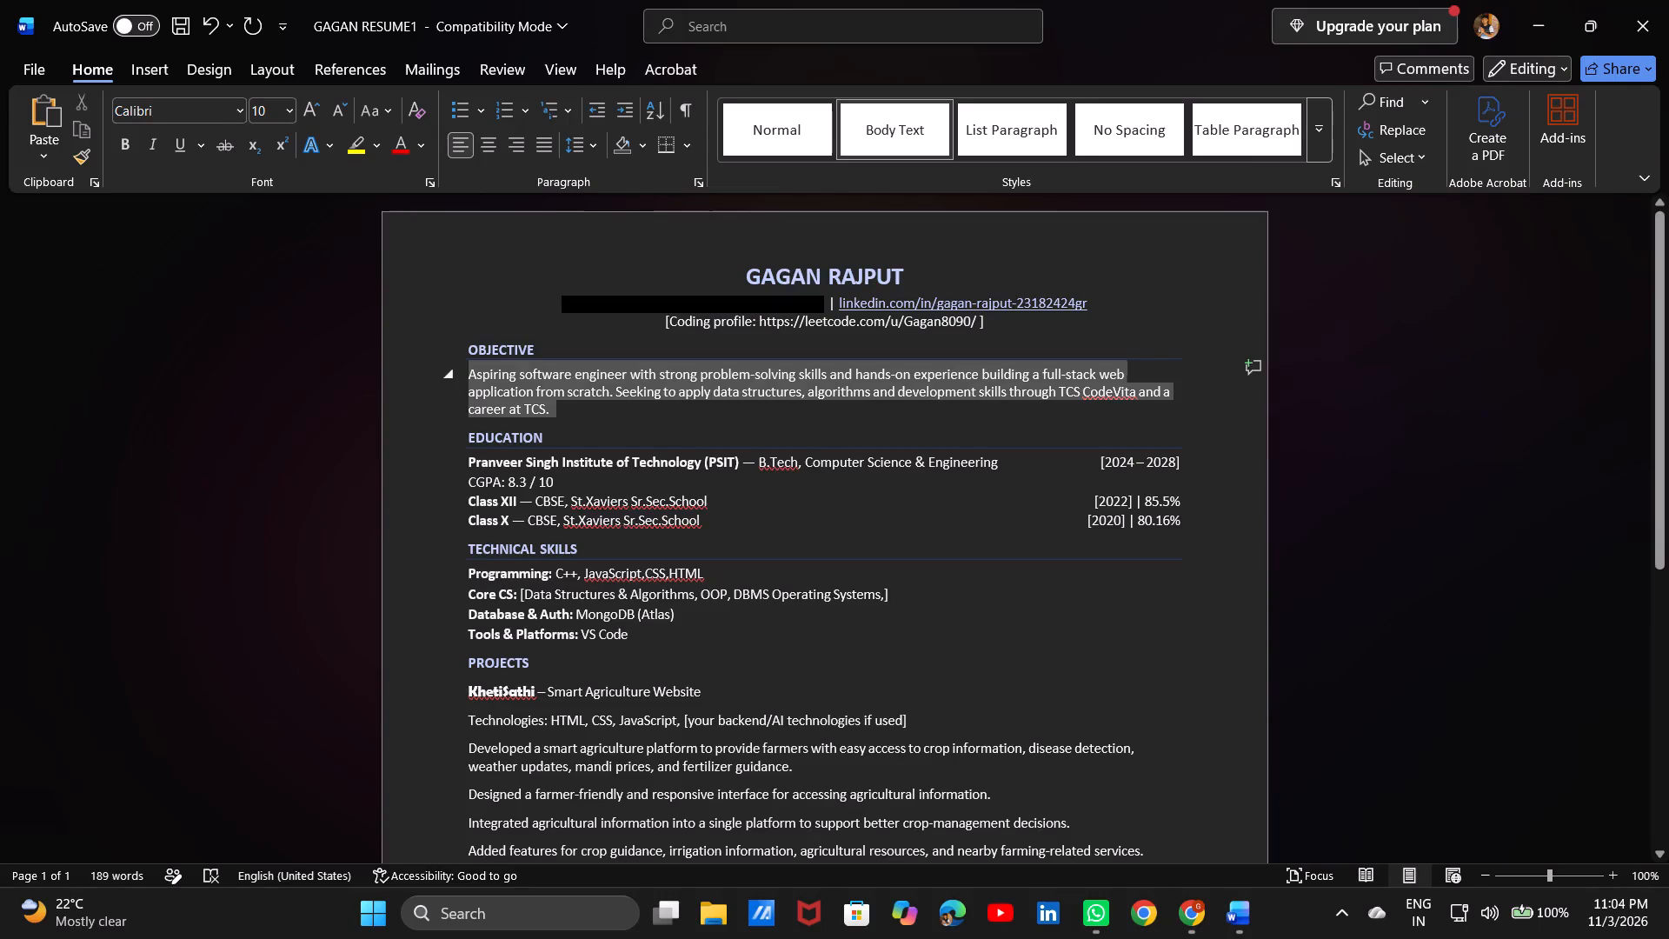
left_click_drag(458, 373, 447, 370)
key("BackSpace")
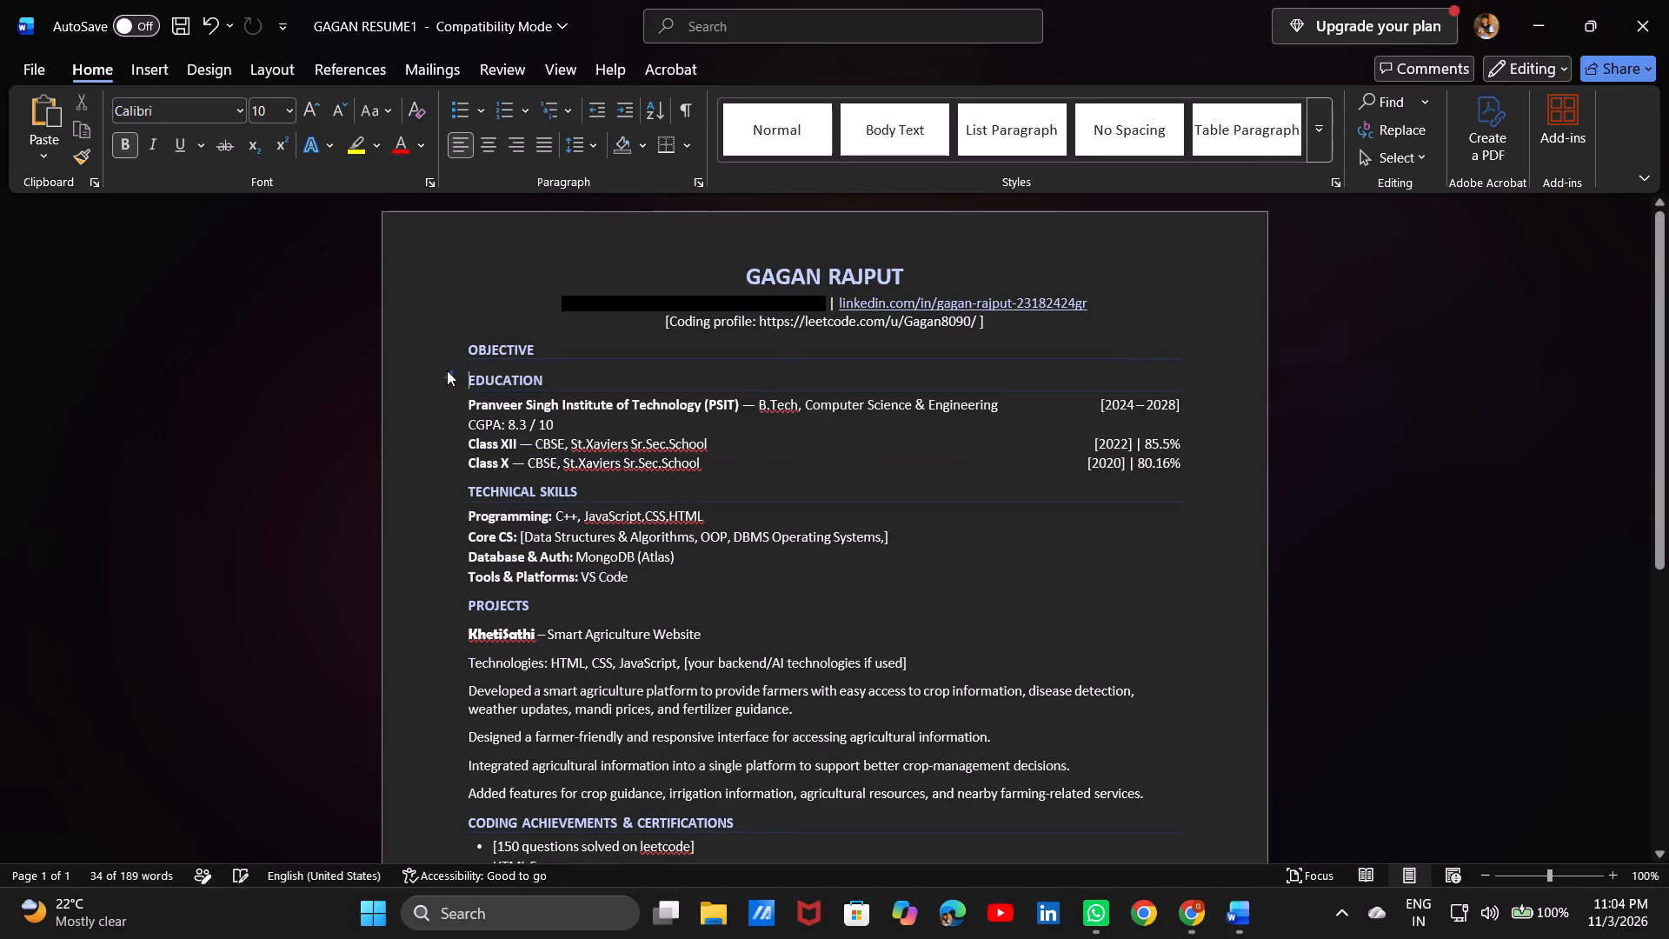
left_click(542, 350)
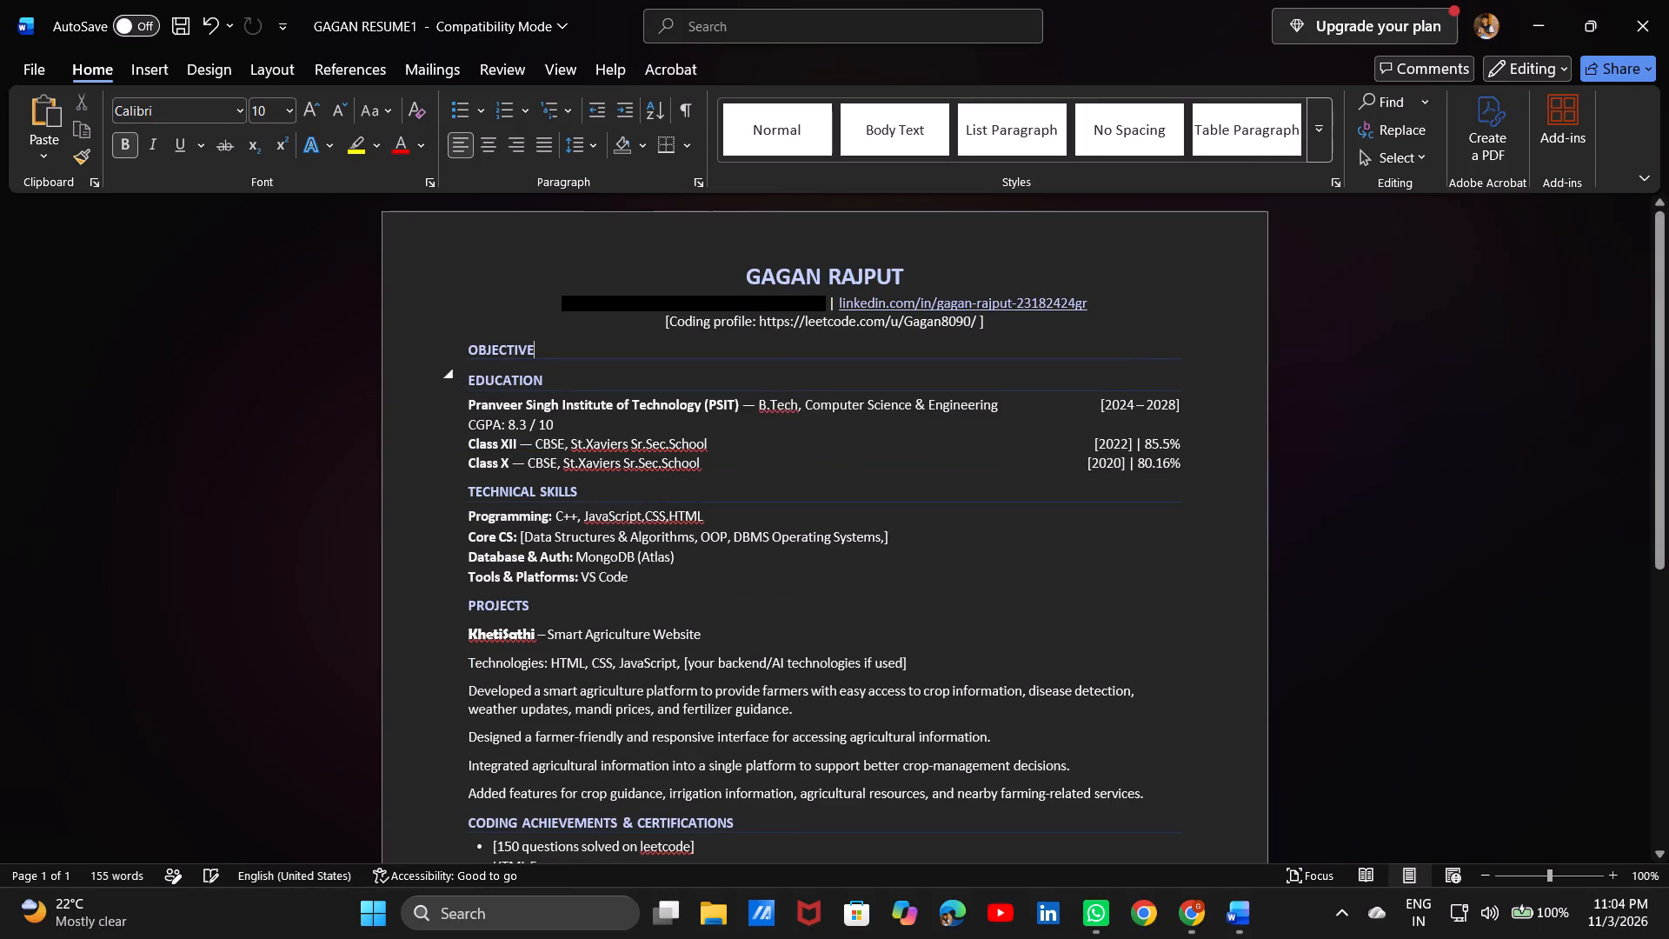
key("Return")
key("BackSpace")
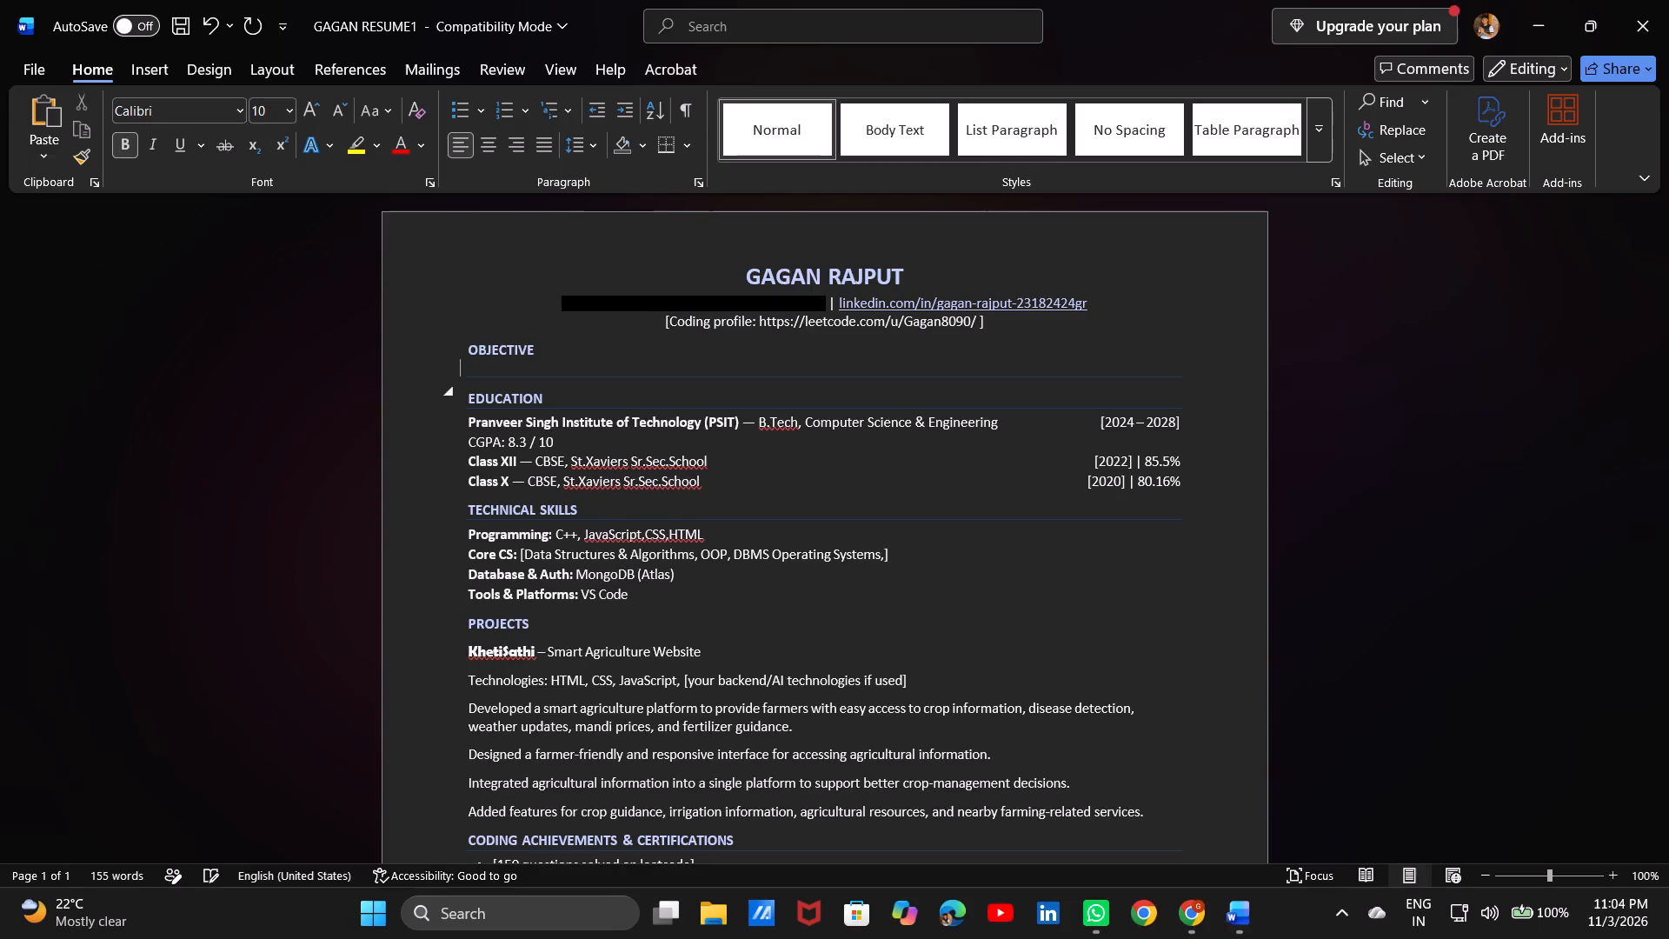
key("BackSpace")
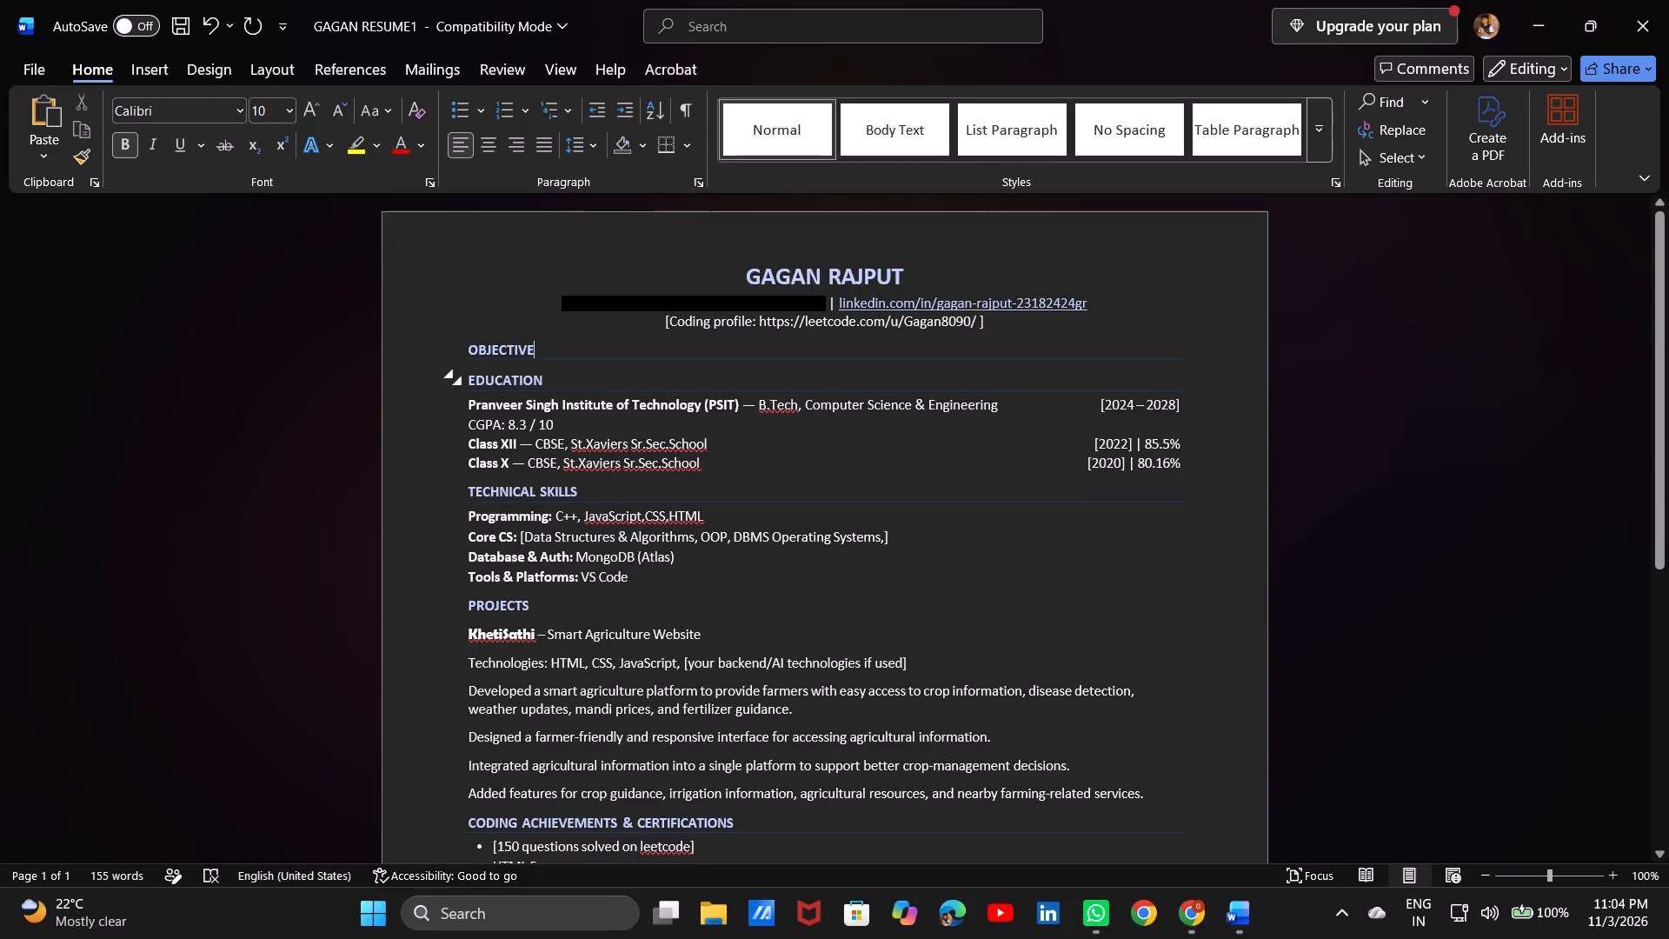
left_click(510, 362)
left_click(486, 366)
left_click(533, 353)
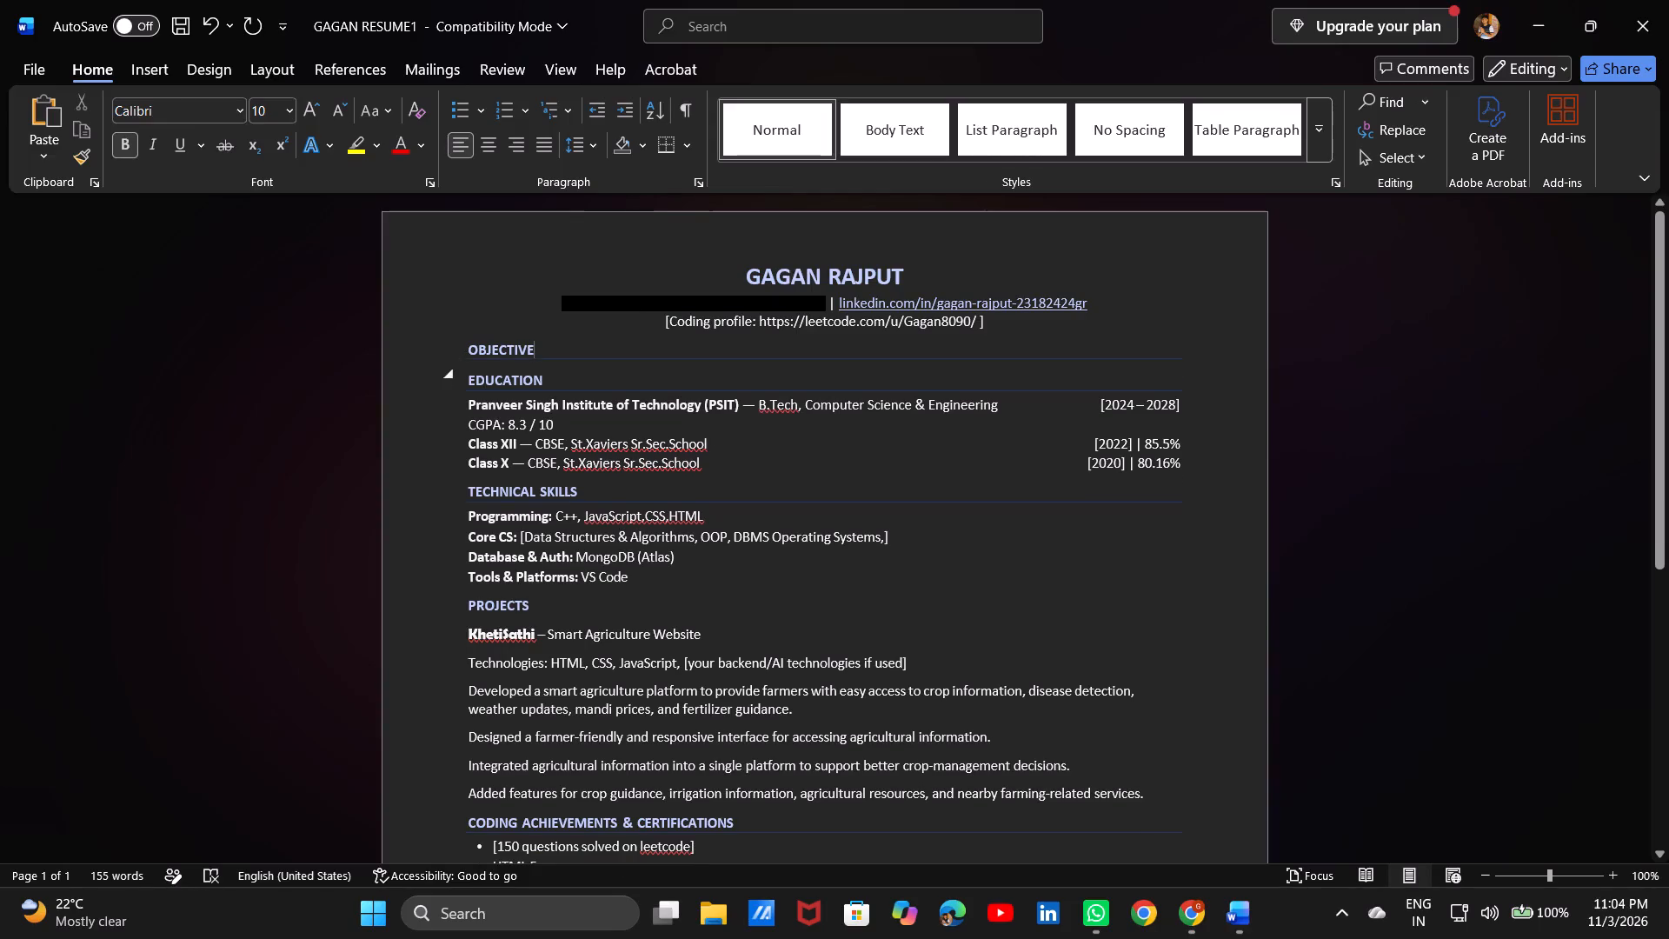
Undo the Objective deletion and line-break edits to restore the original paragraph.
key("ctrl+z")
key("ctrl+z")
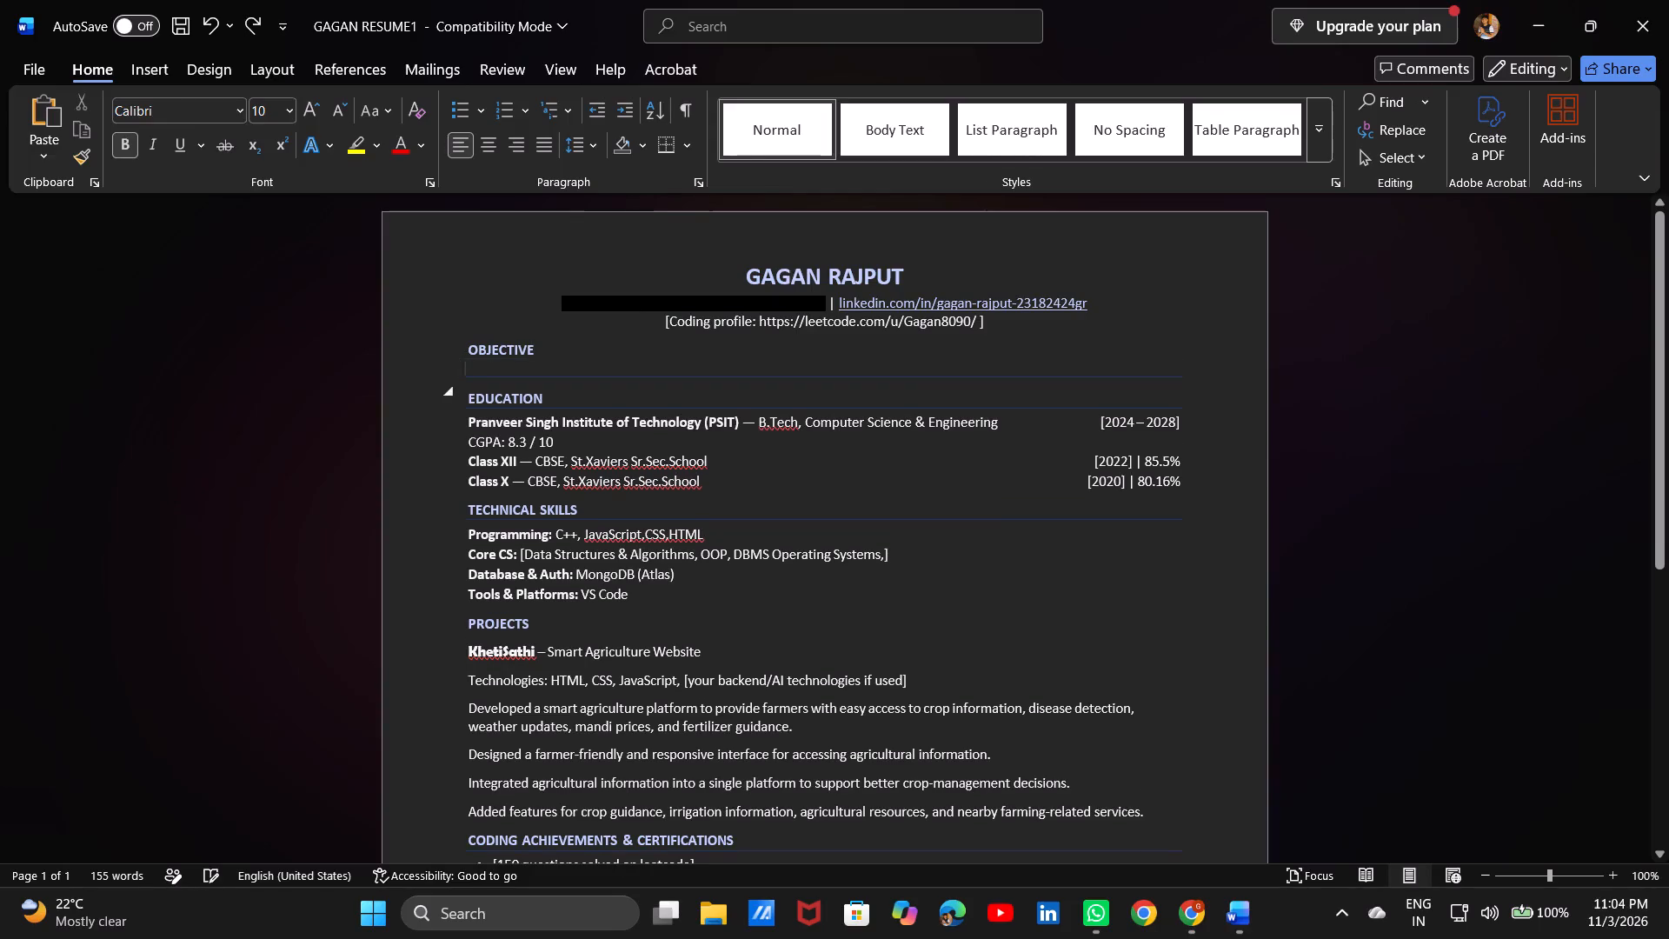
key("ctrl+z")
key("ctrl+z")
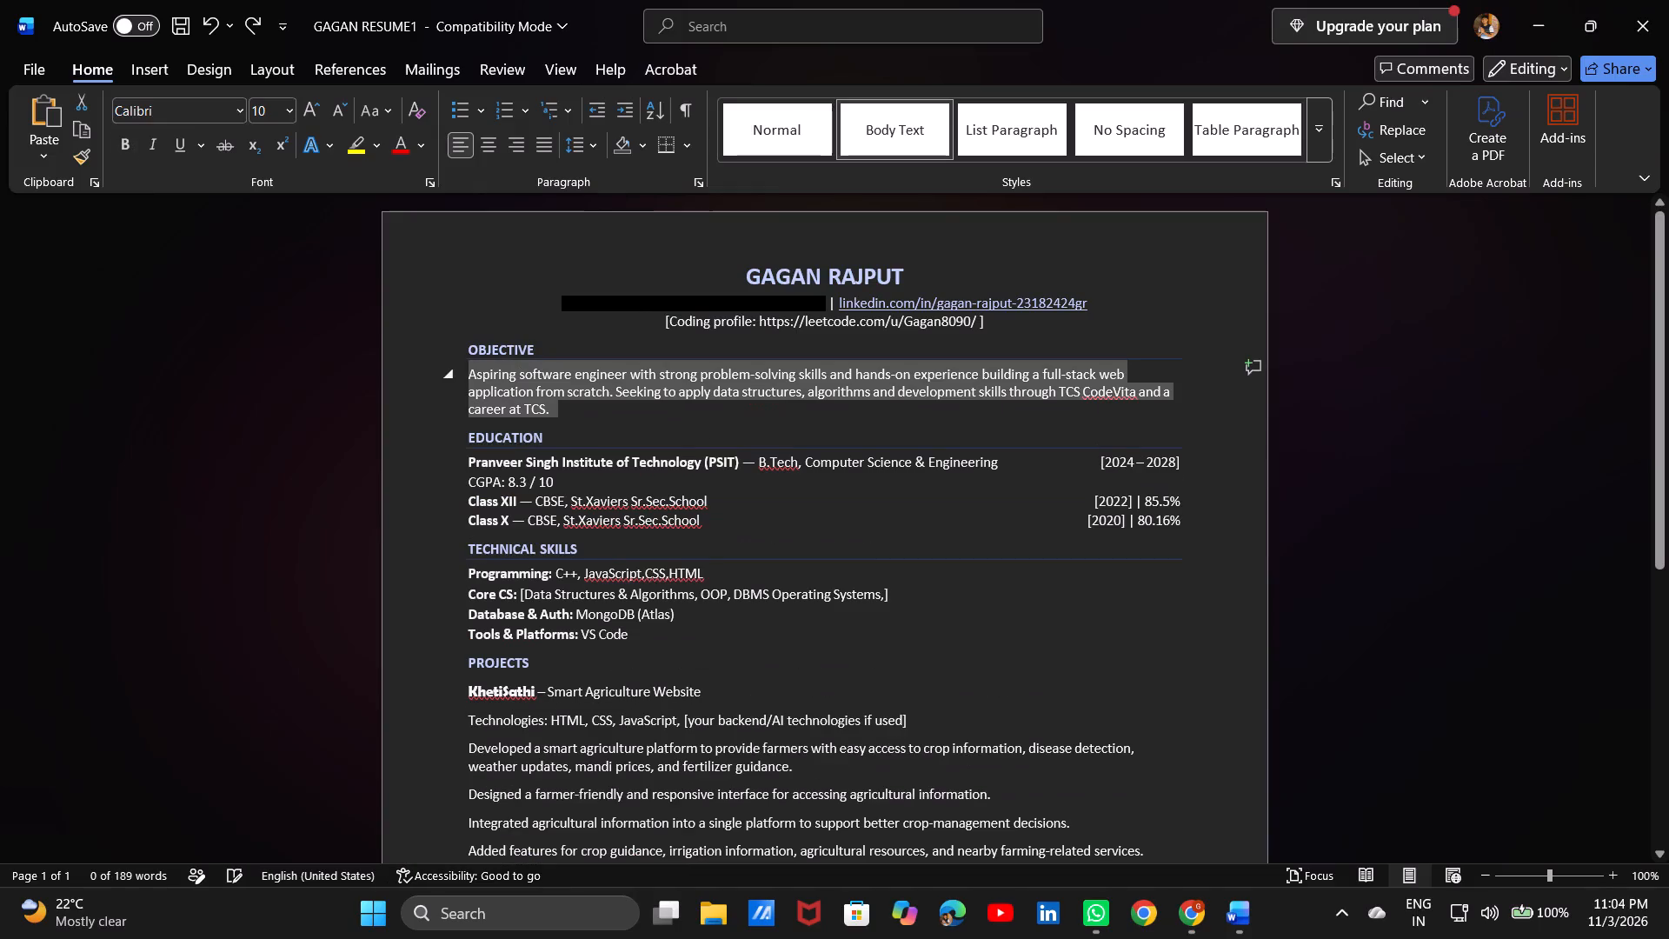
Erase all the Objective paragraph's text, including the final full stop, keeping an empty body-text line under the heading.
left_click(475, 368)
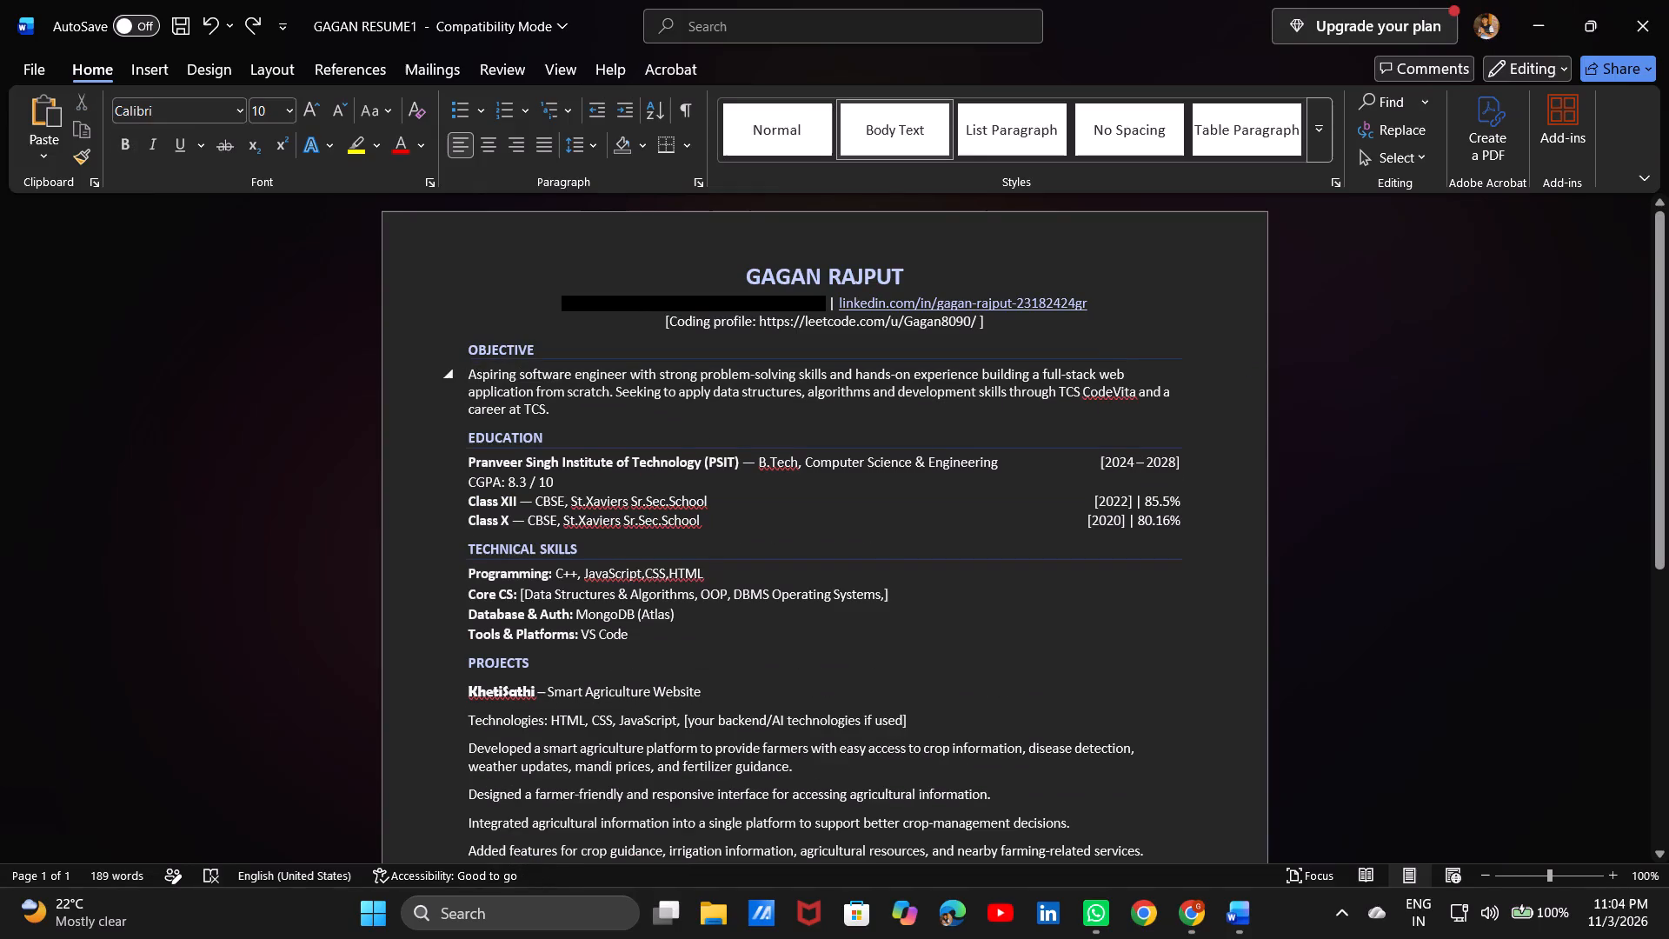
left_click(547, 411)
key("BackSpace")
key("BackSpace")
key("BackSpace")
key("BackSpace")
key("BackSpace")
key("BackSpace")
key("BackSpace")
key("BackSpace")
key("BackSpace")
key("BackSpace")
key("BackSpace")
key("BackSpace")
key("BackSpace")
key("BackSpace")
key("BackSpace")
key("BackSpace")
key("BackSpace")
key("BackSpace")
key("BackSpace")
key("BackSpace")
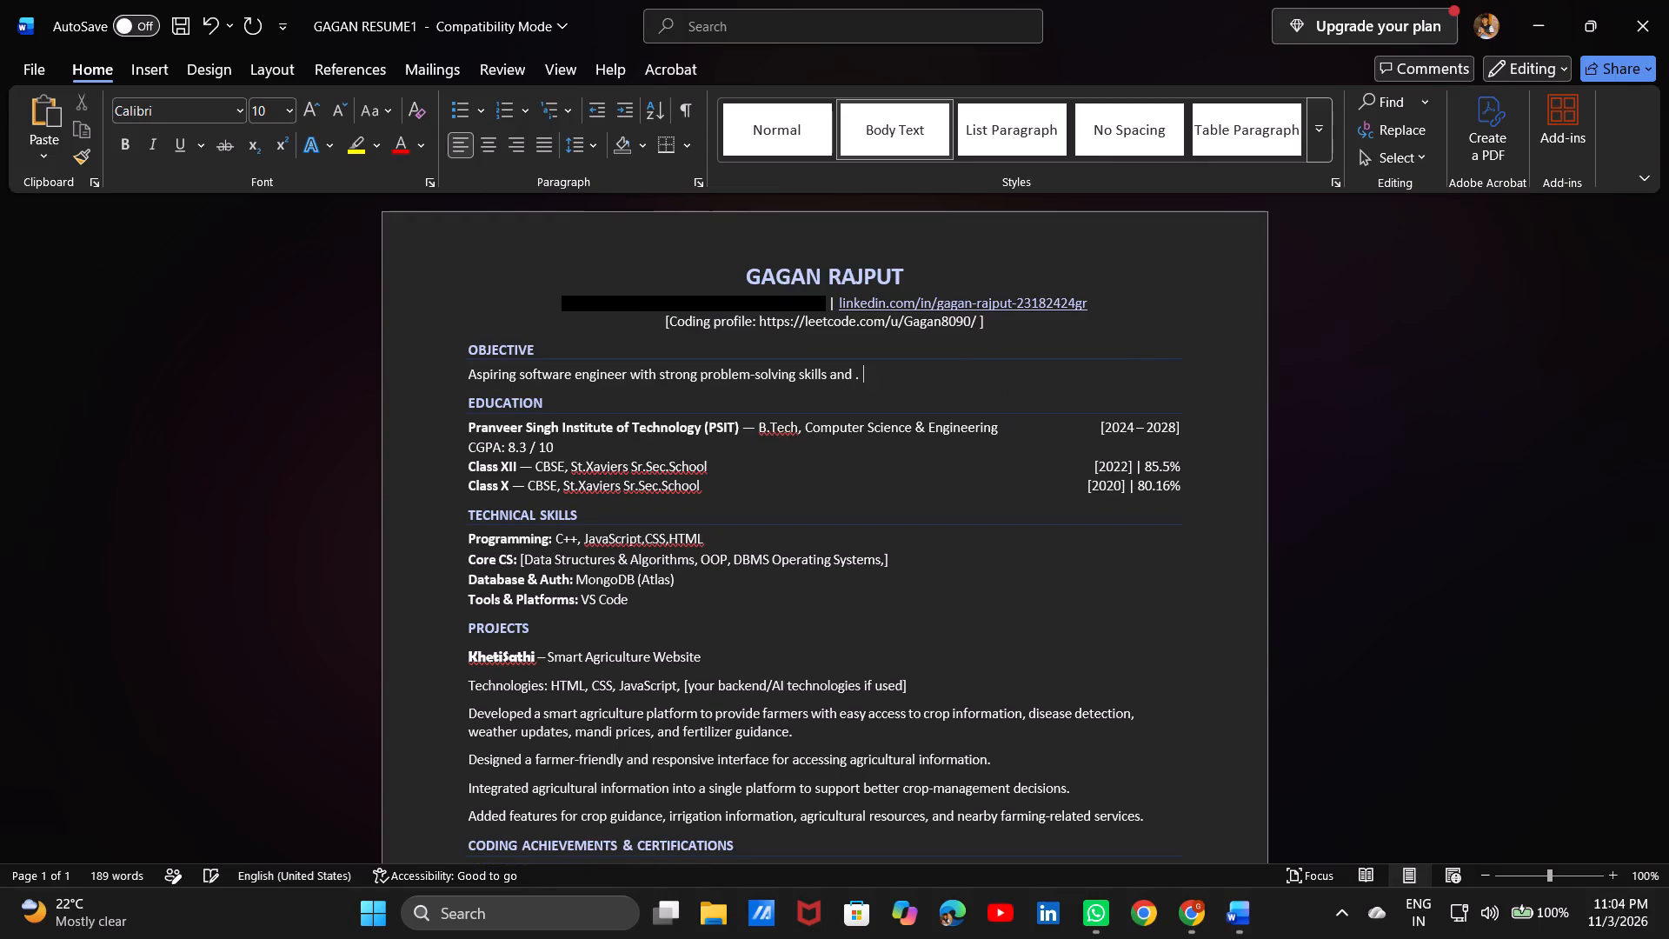
key("BackSpace")
key("BackSpace")
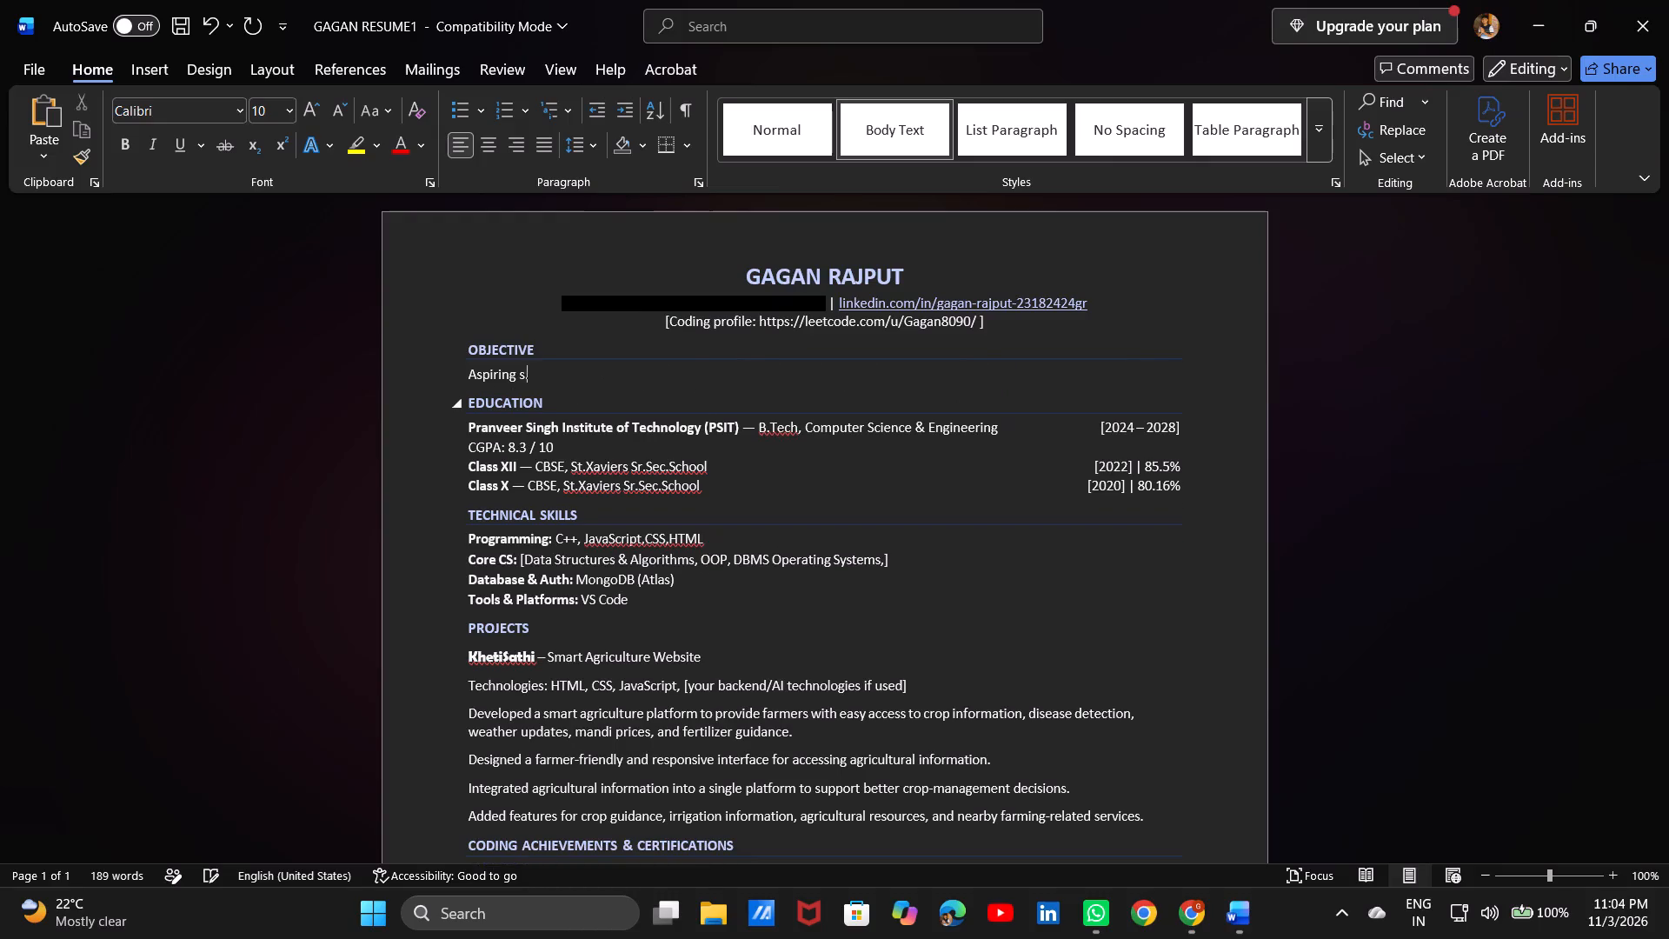
key("BackSpace")
key("BackSpace")
key("BackSpace")
key("BackSpace")
key("BackSpace")
key("BackSpace")
key("BackSpace")
key("BackSpace")
key("BackSpace")
key("BackSpace")
key("Right")
key("BackSpace")
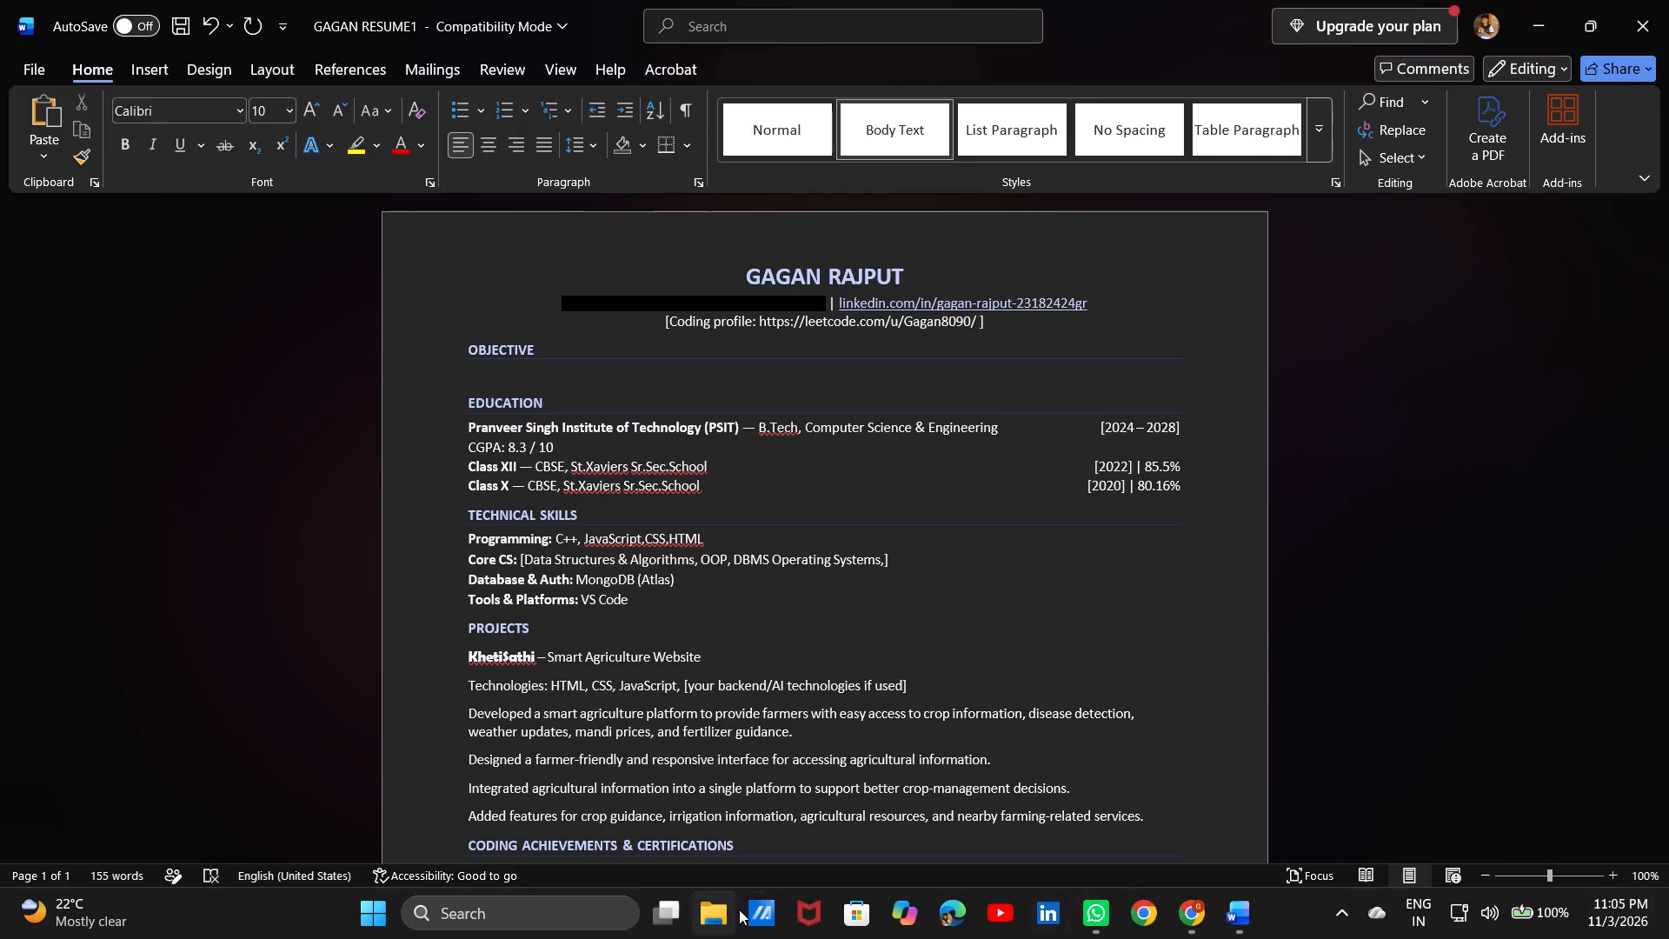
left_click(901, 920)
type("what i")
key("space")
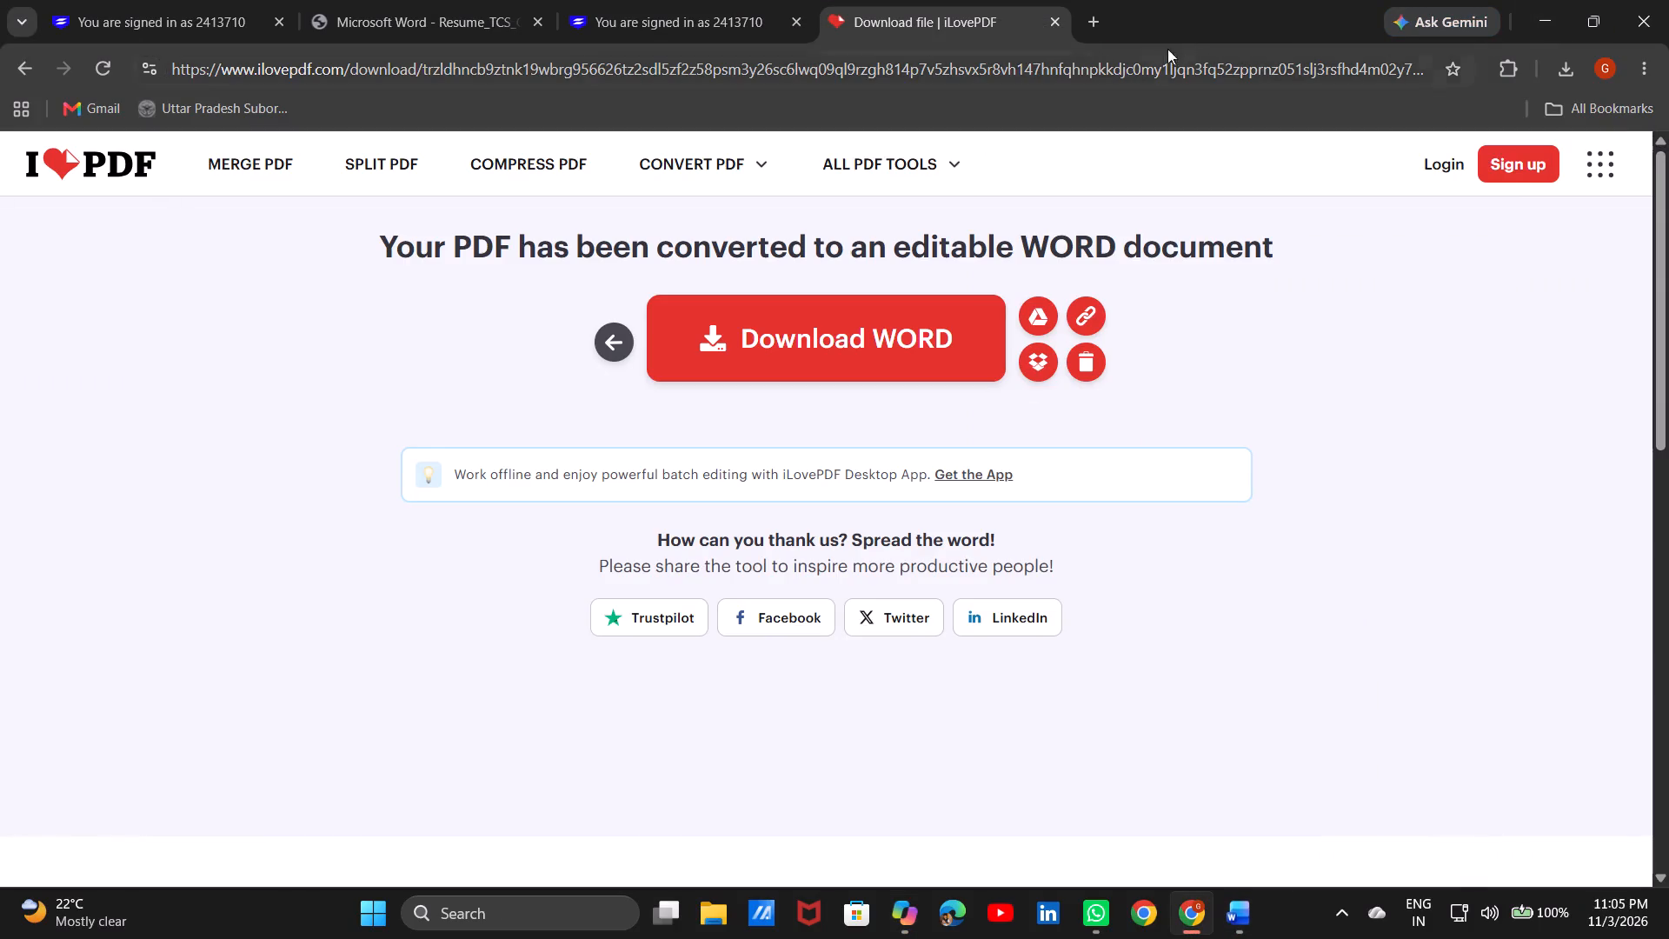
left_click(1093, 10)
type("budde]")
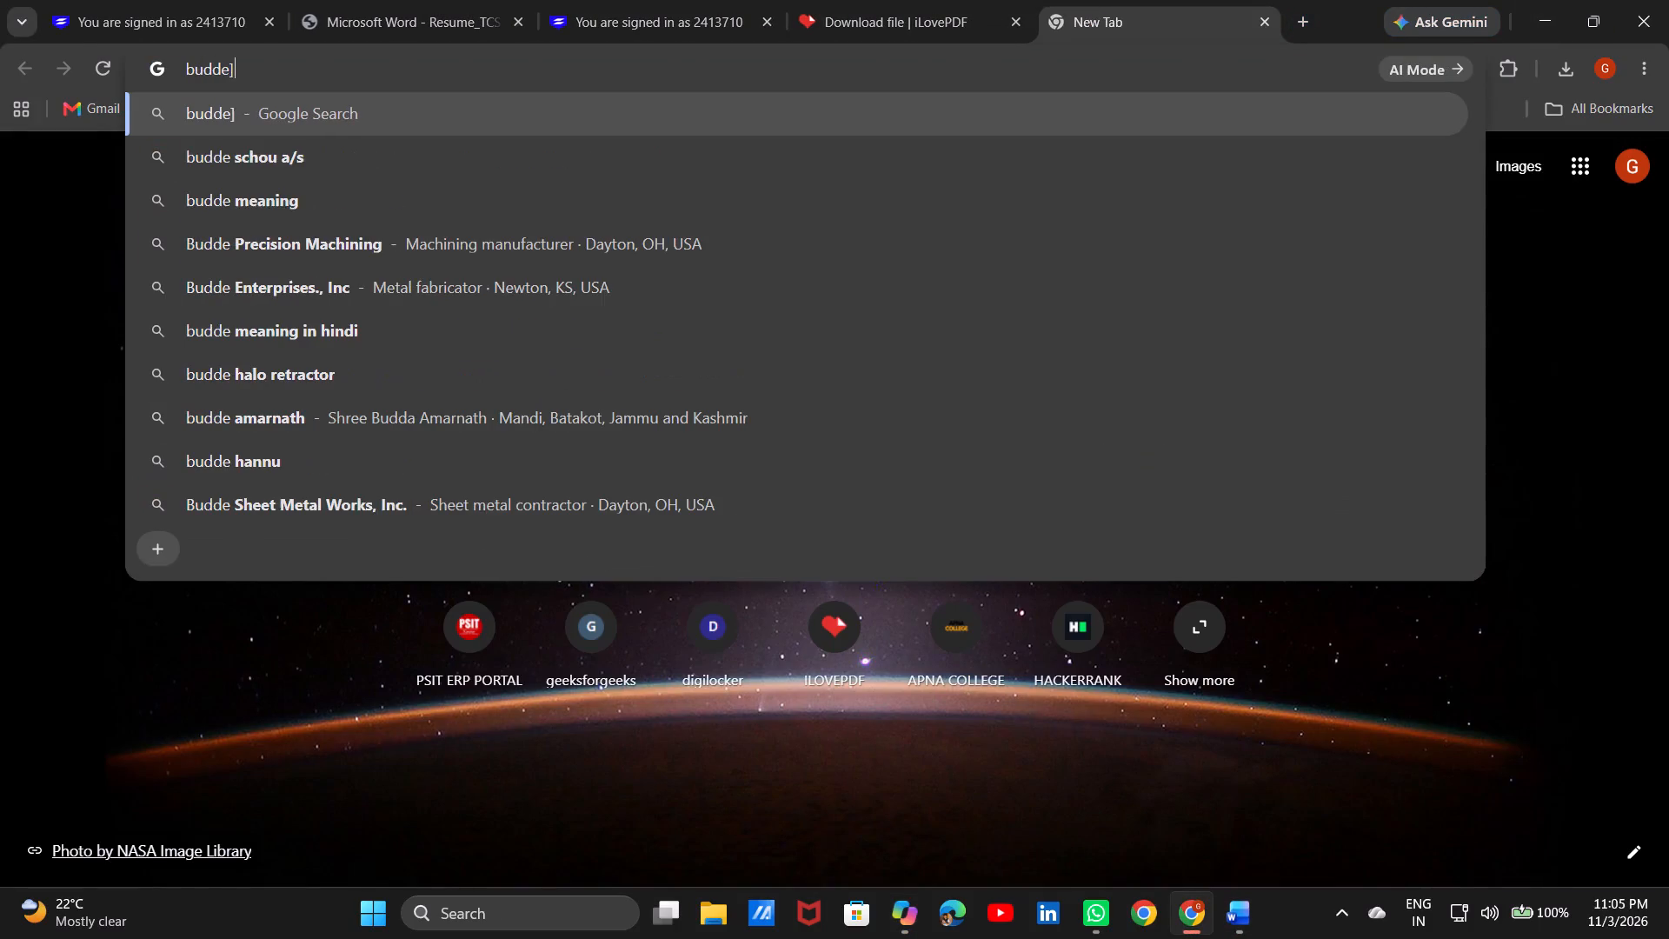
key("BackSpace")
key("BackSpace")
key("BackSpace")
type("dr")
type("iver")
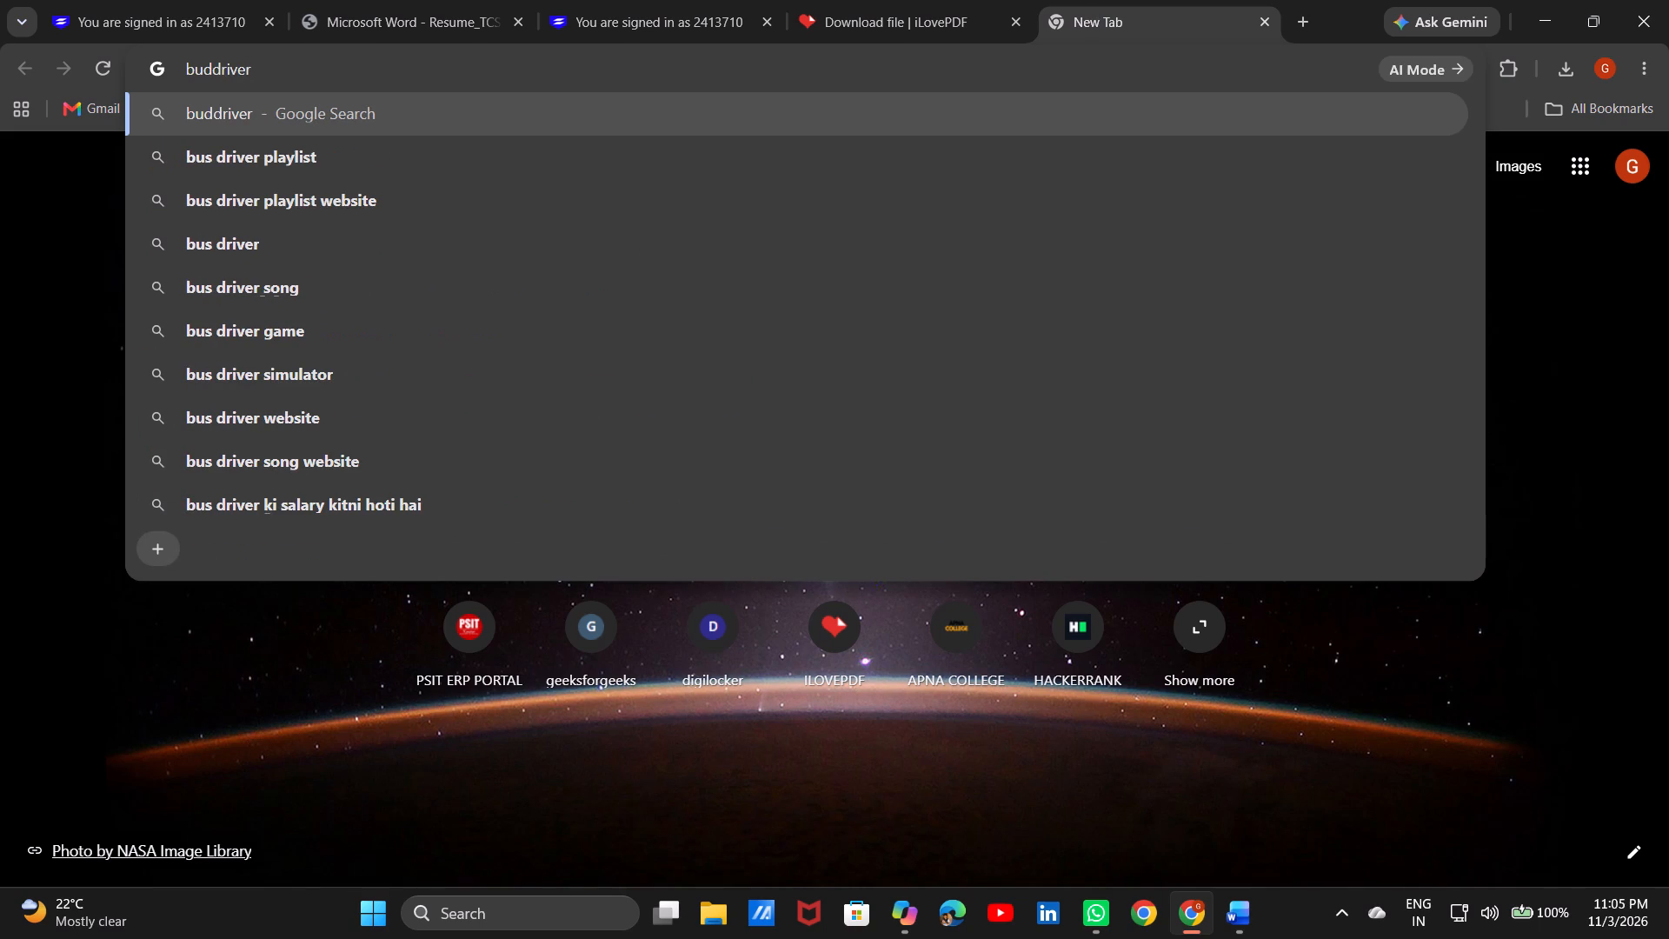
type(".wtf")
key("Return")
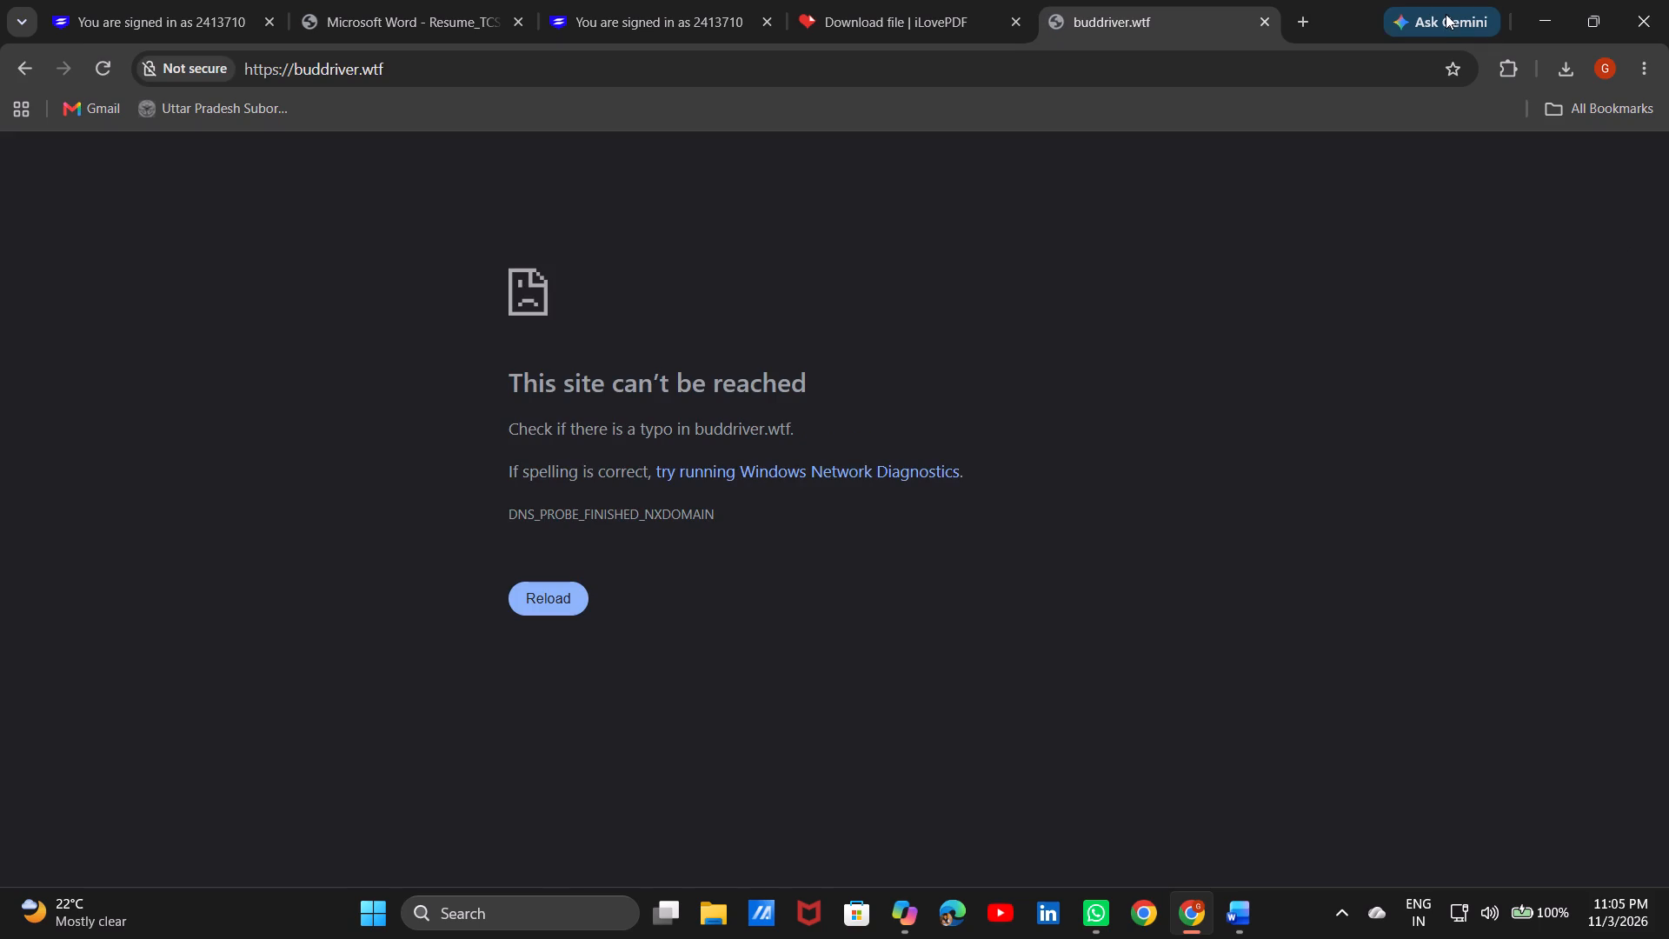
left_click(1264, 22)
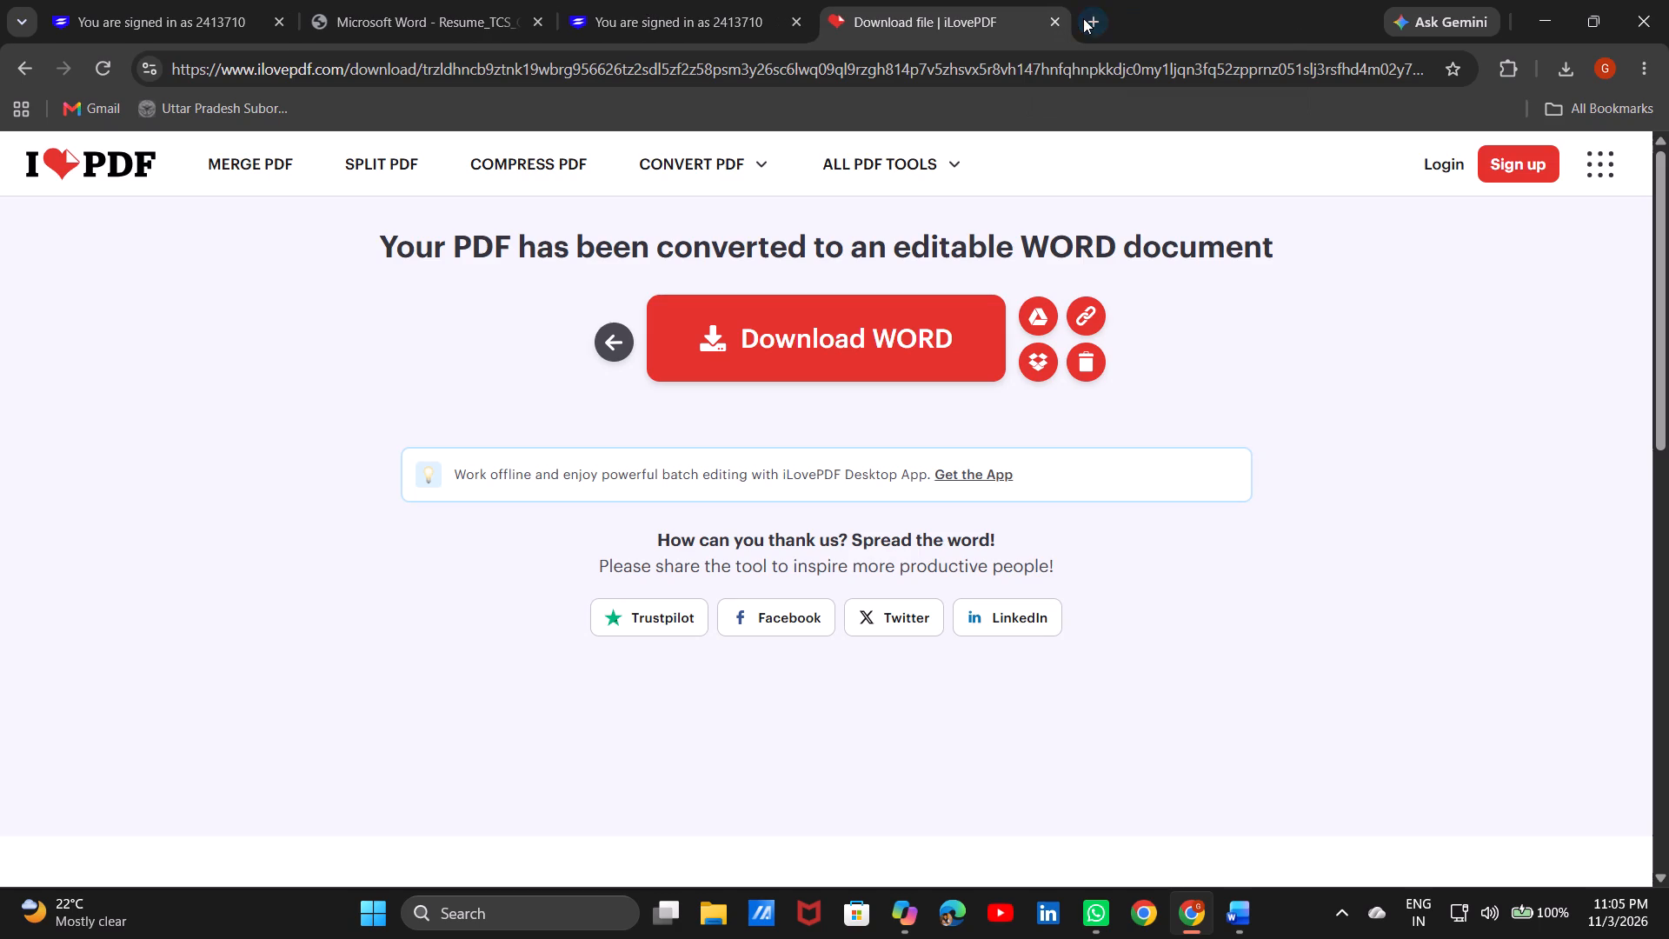
Open a new Chrome tab.
left_click(1085, 19)
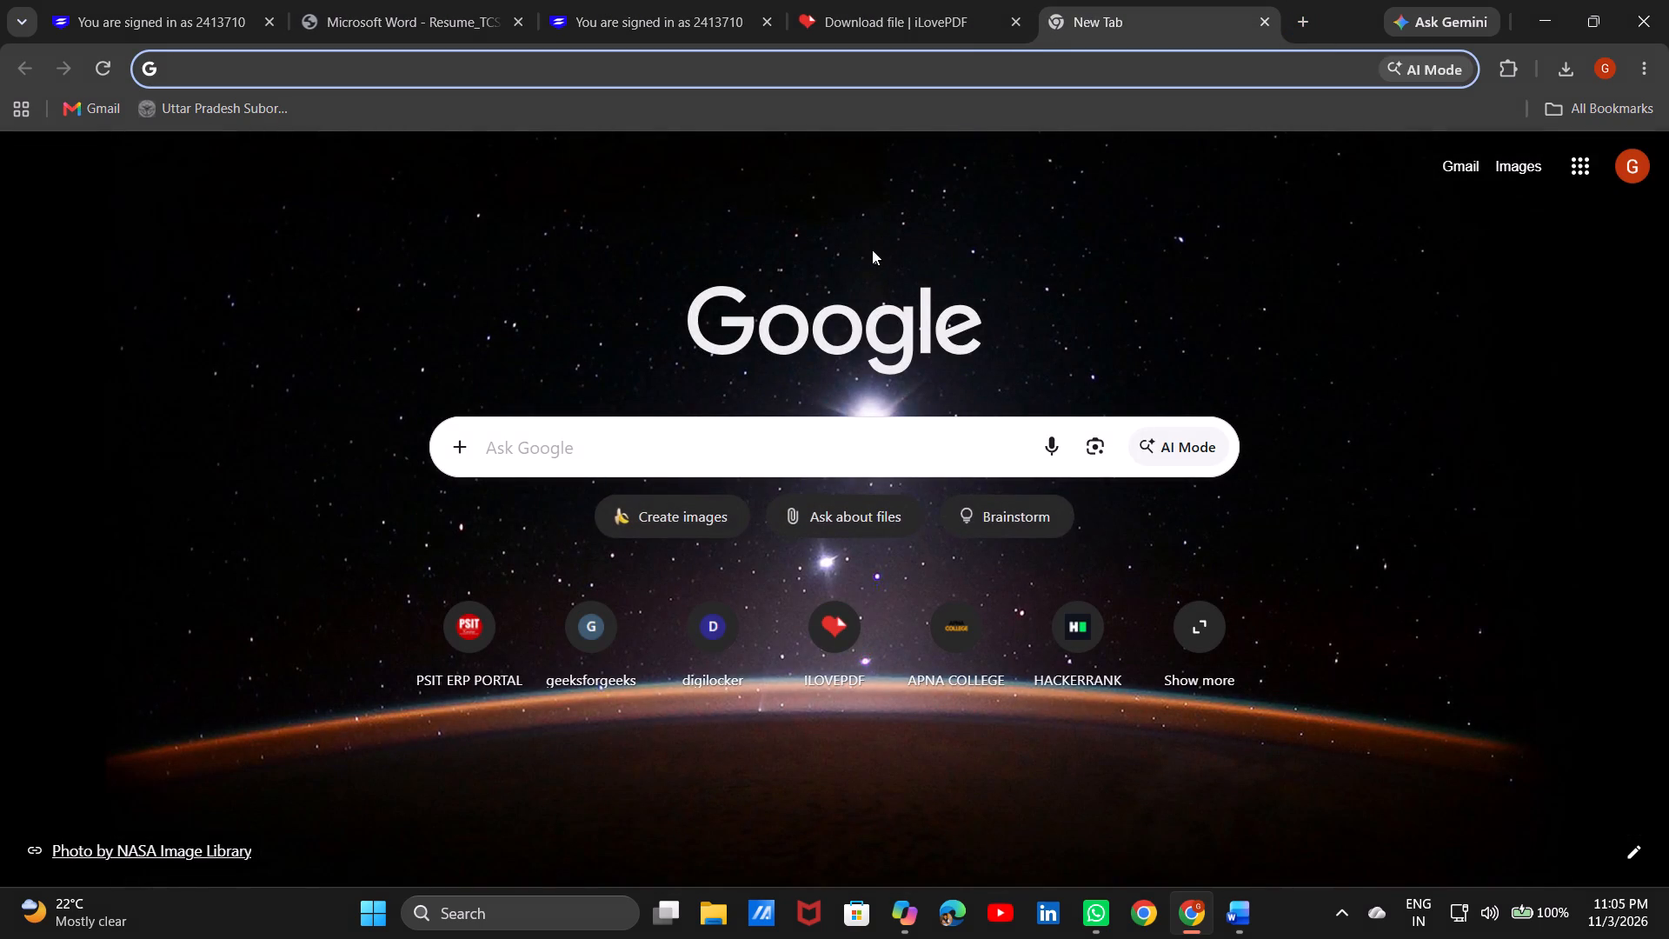
scroll(867, 295, "up", 4)
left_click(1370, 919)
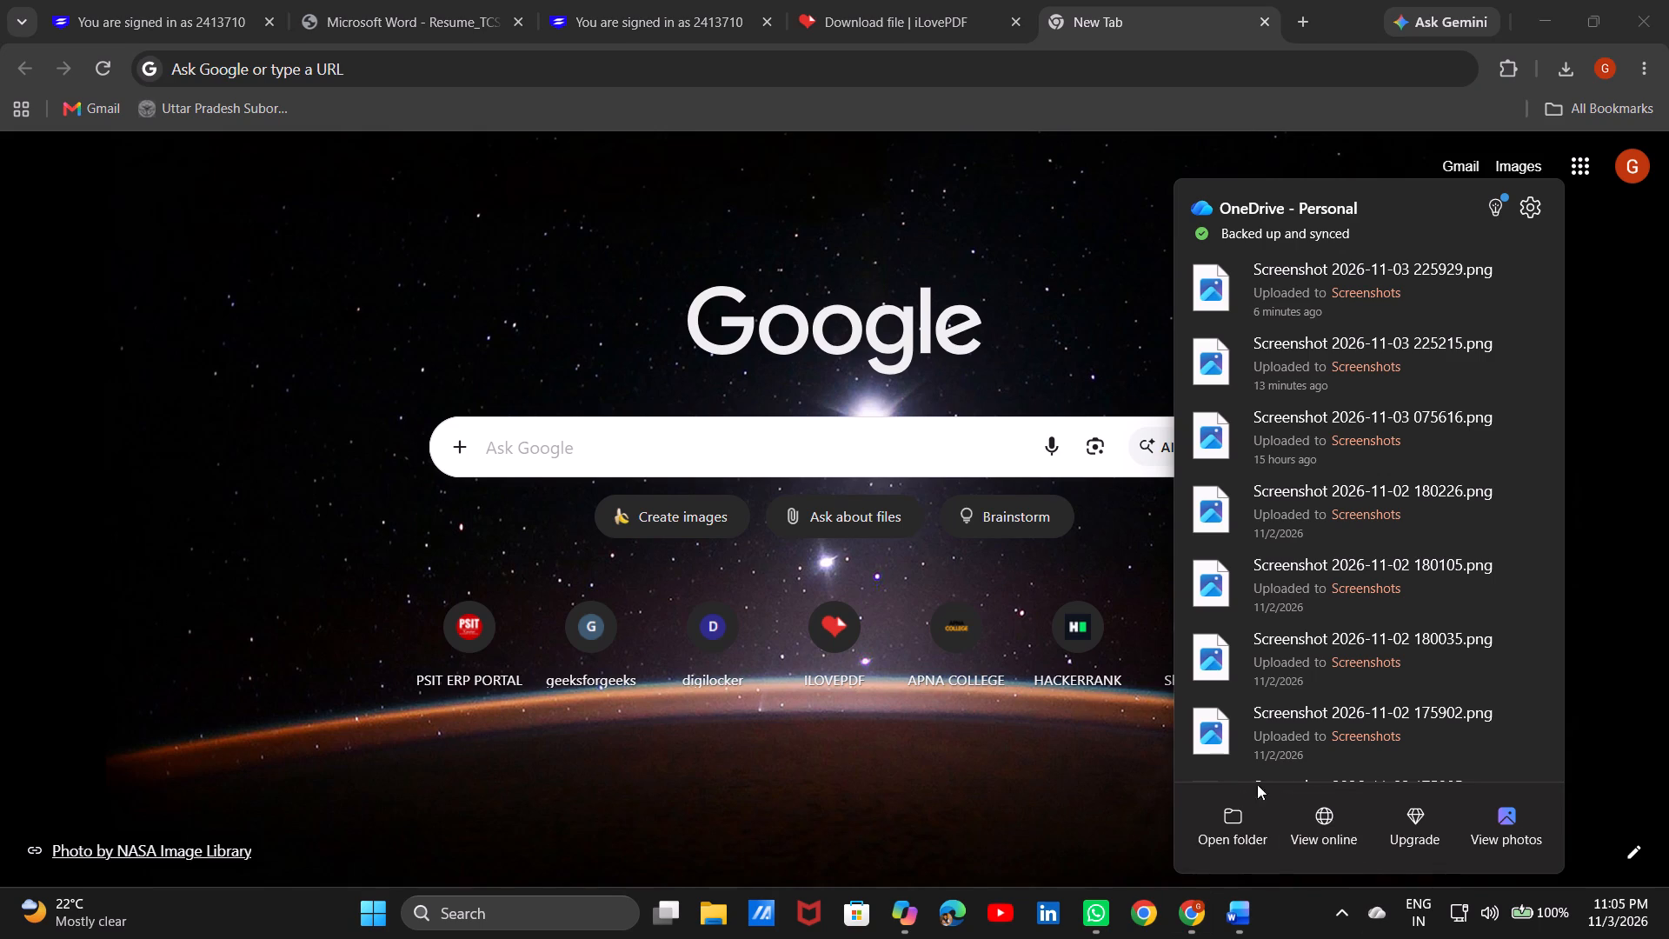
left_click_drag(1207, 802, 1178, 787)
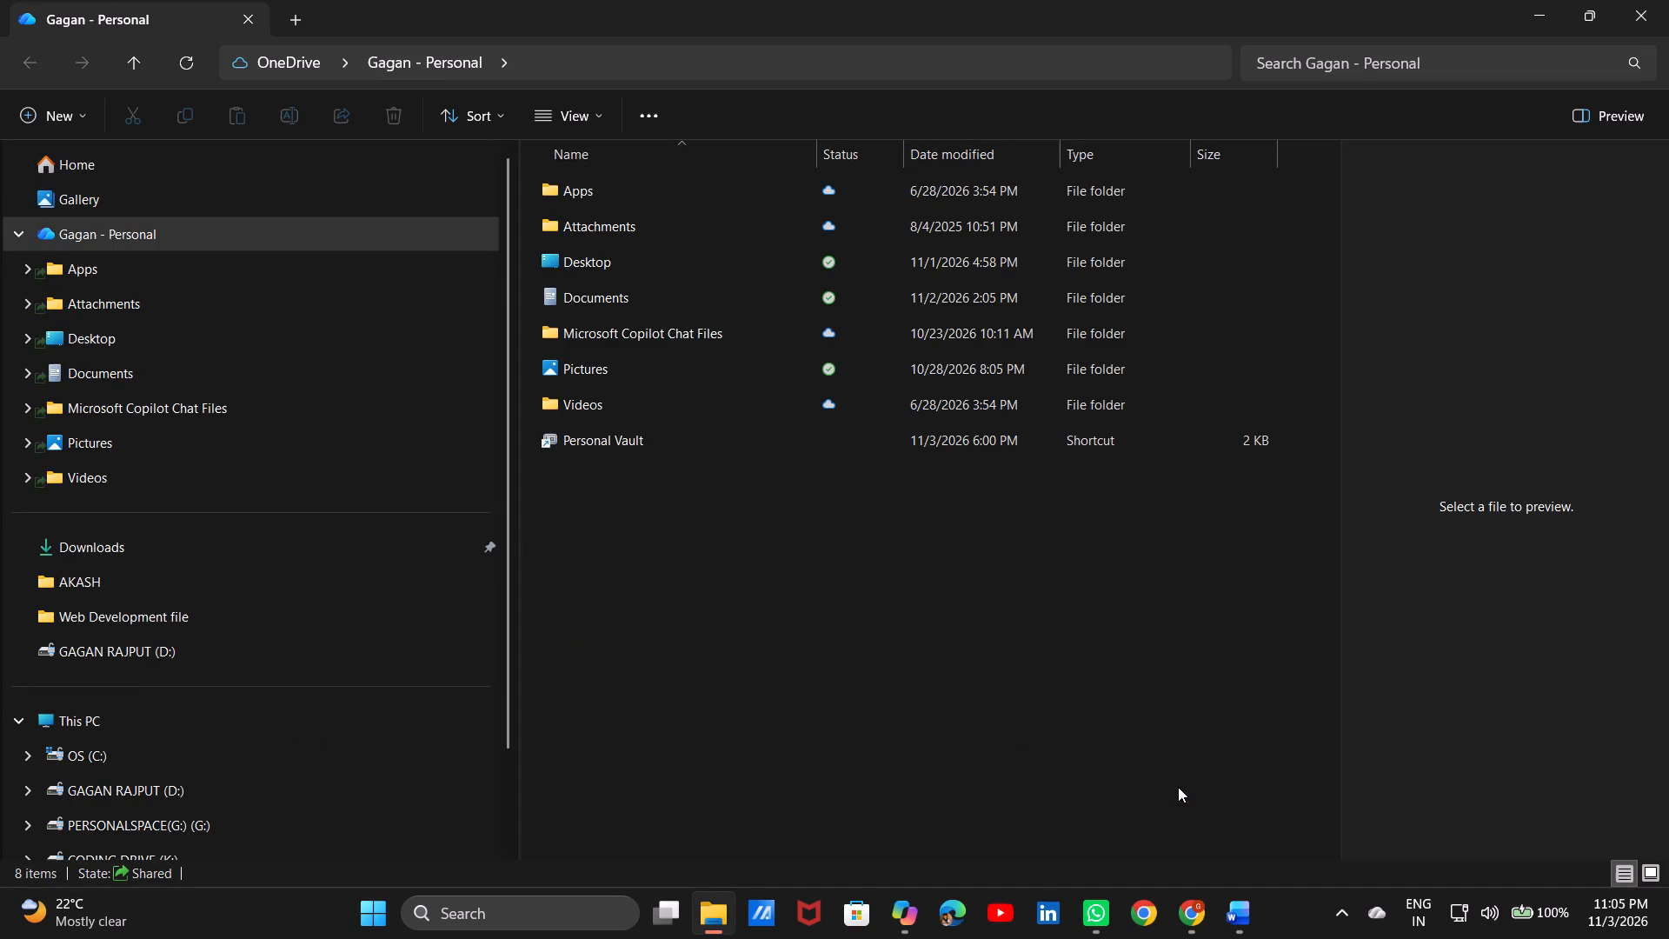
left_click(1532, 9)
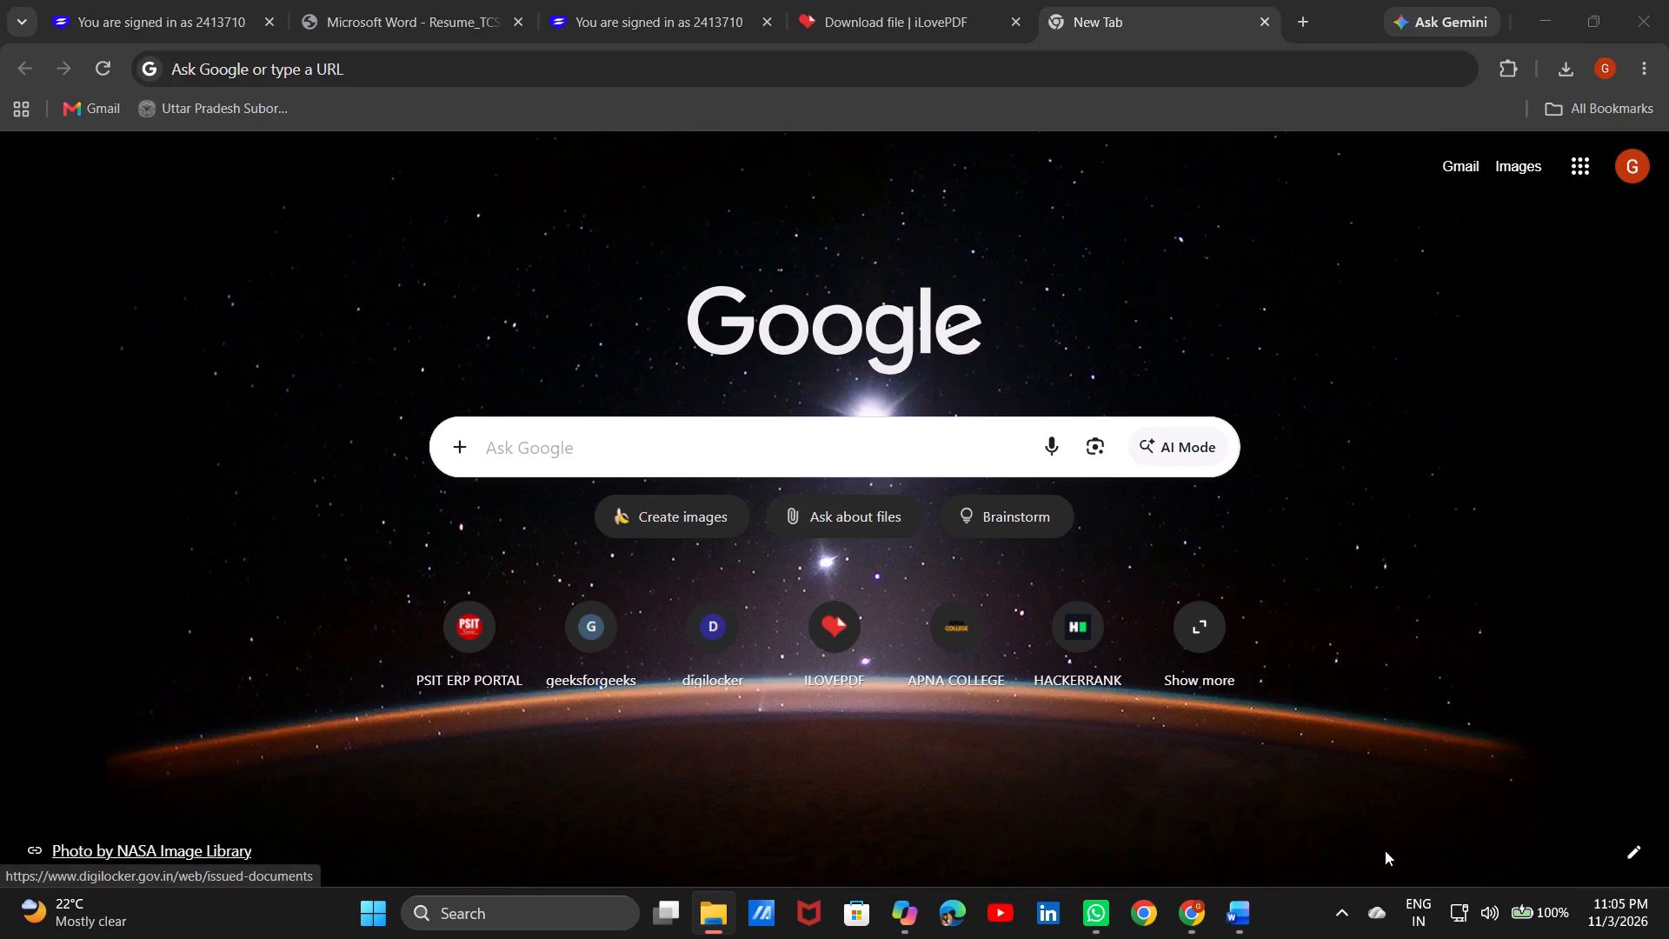
Connect the Cloudflare One Client from the system tray and return to the new Chrome tab.
left_click(1338, 923)
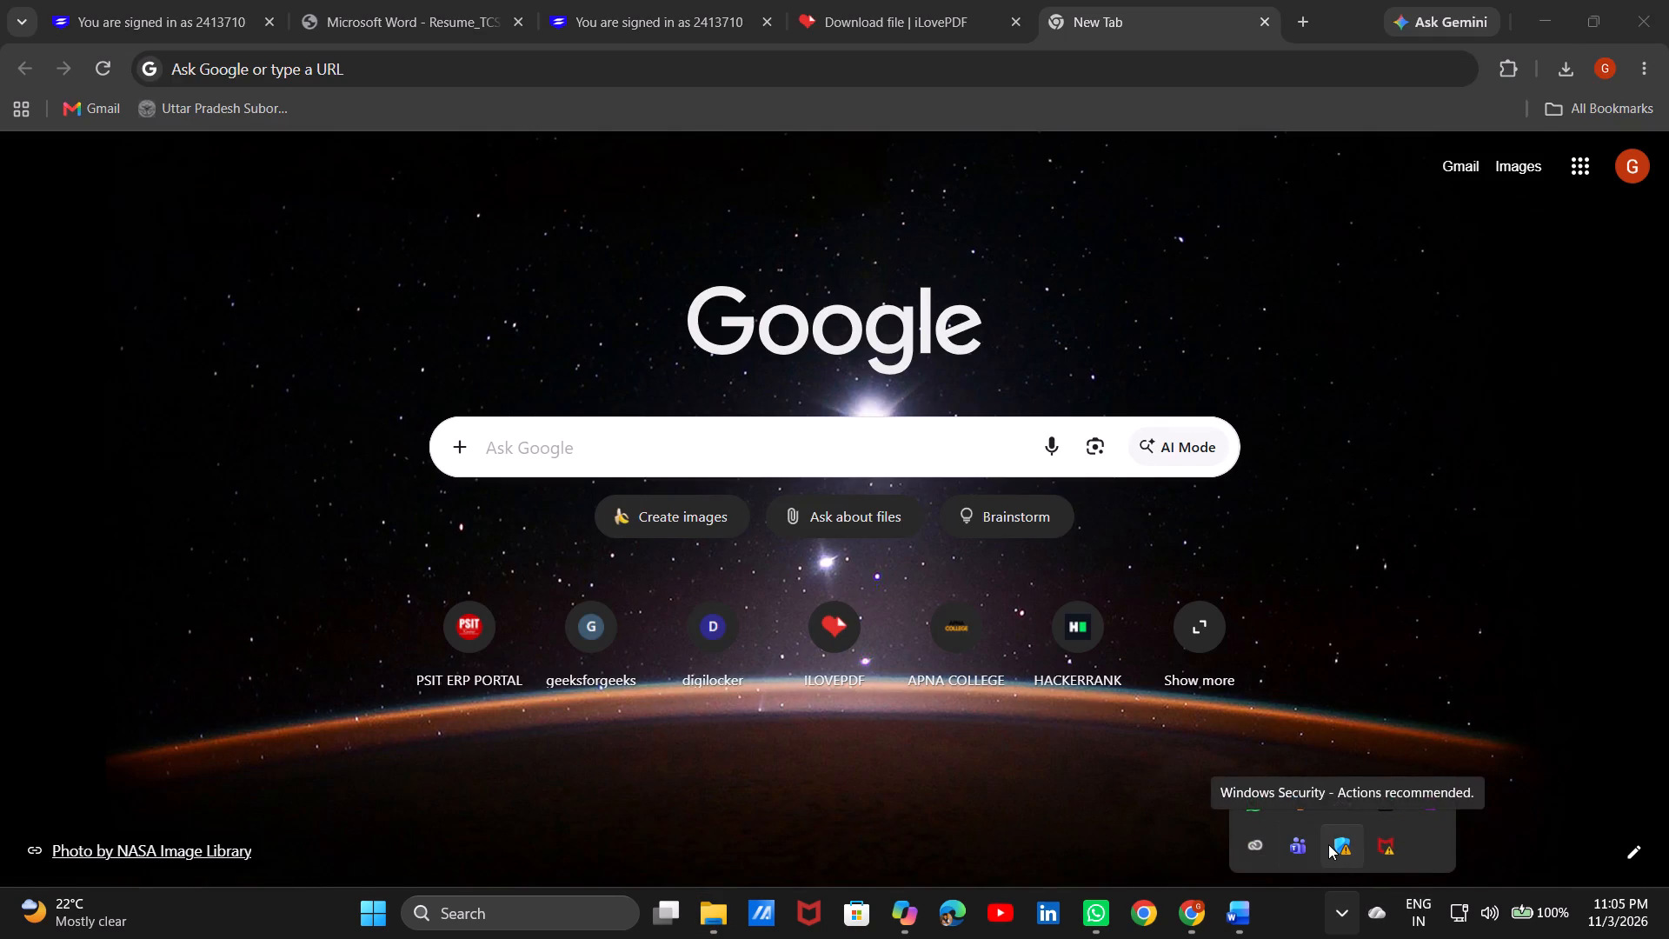
scroll(1345, 846, "up", 1)
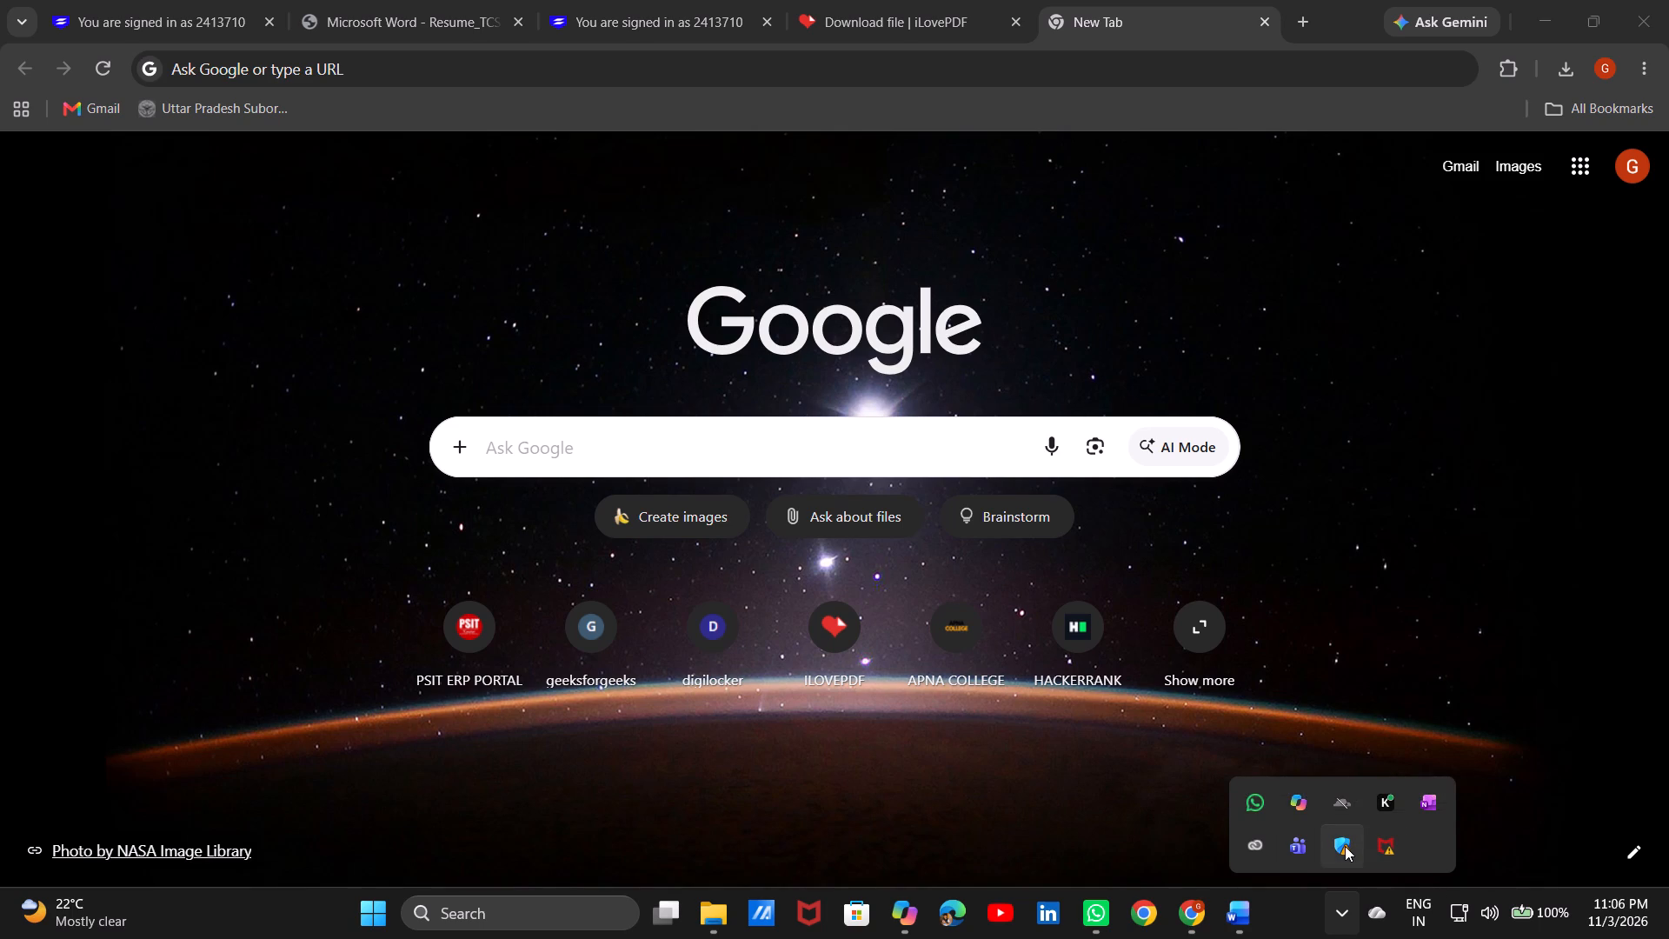
scroll(1345, 846, "up", 1)
left_click(1341, 806)
left_click(522, 441)
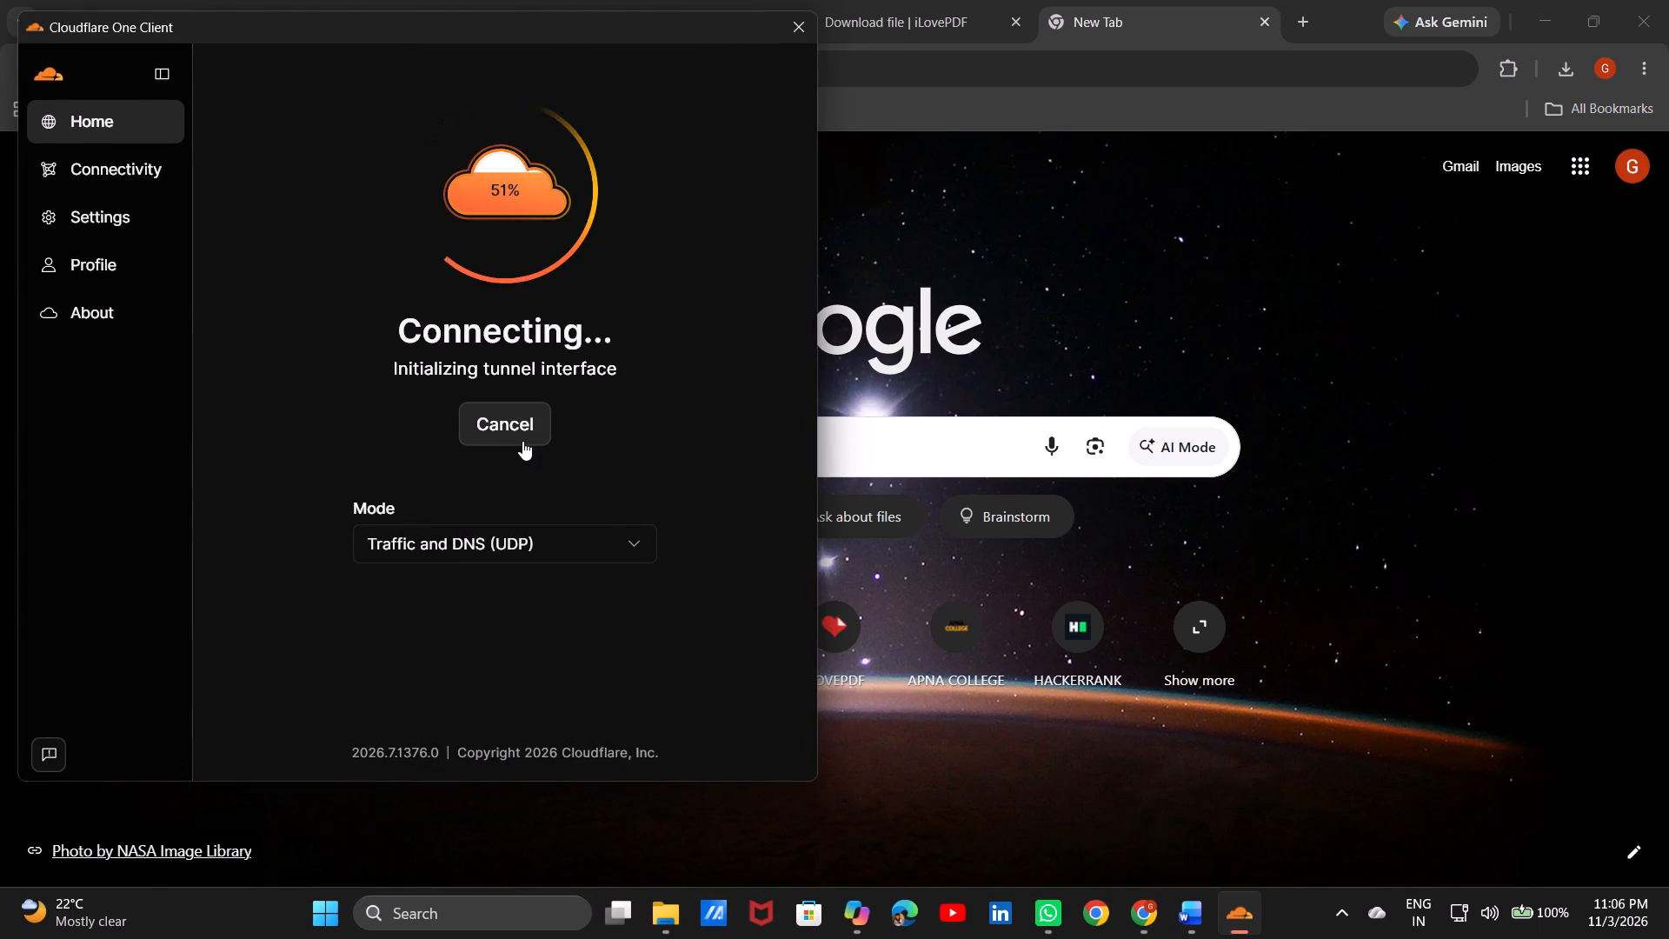
left_click(1020, 254)
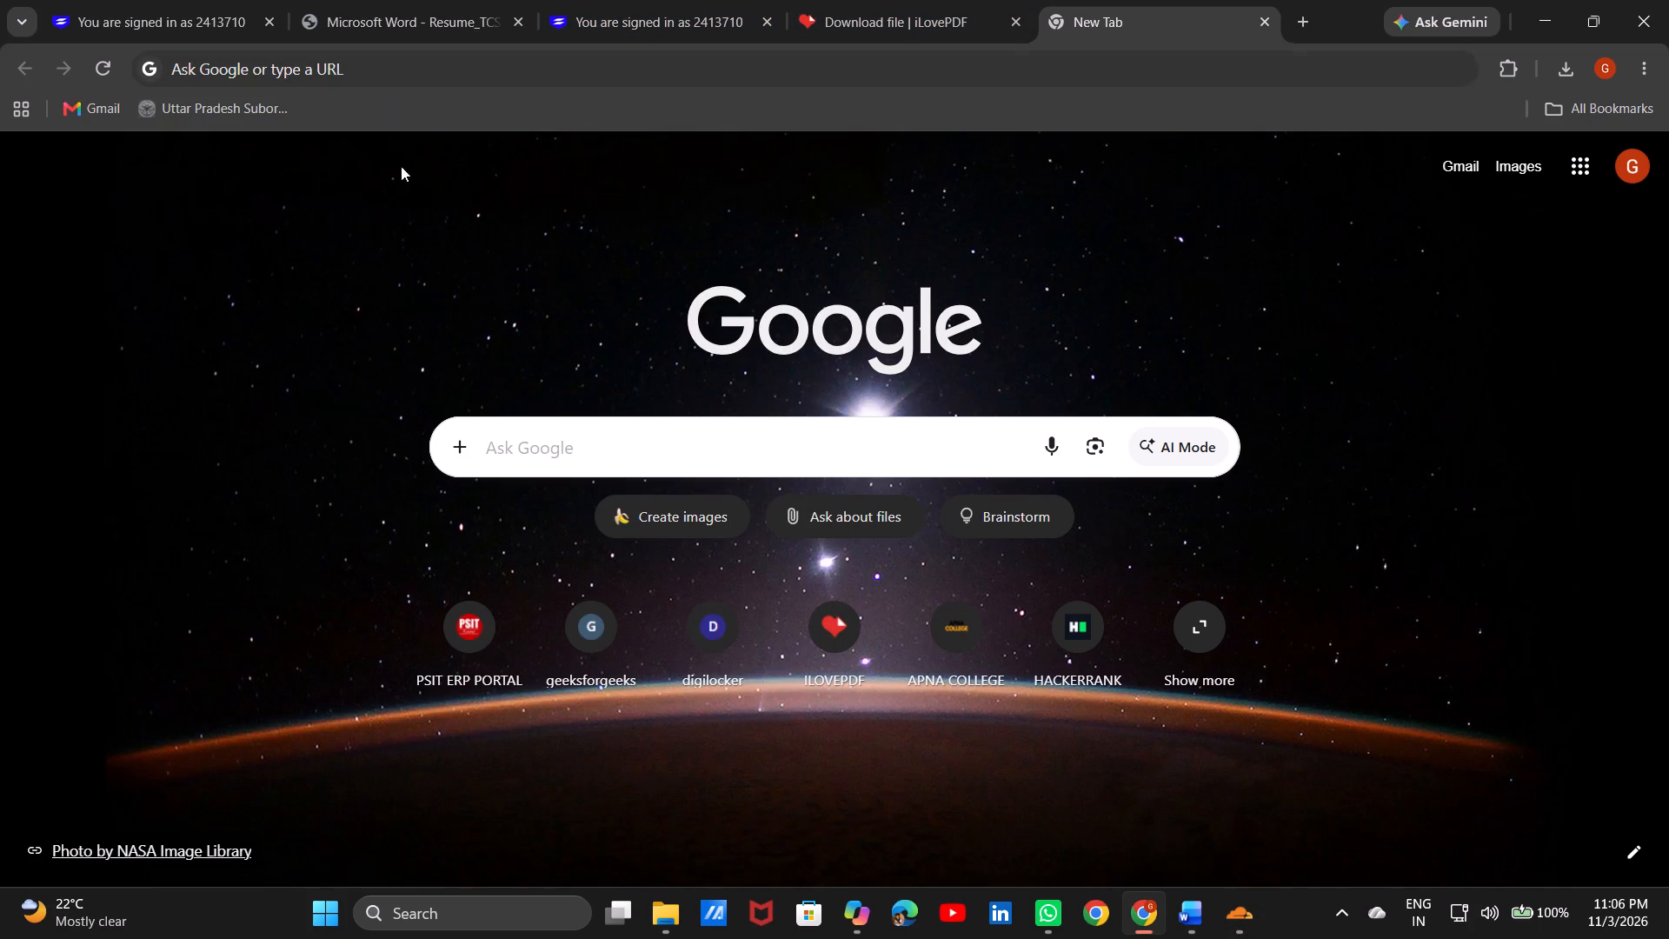
Search Google for the suggested busdriver.wft and open the Bus Driver Playlist site at busdriver.wtf.
left_click(536, 458)
type("bu")
key("s")
type("dr")
key("Down")
key("Return")
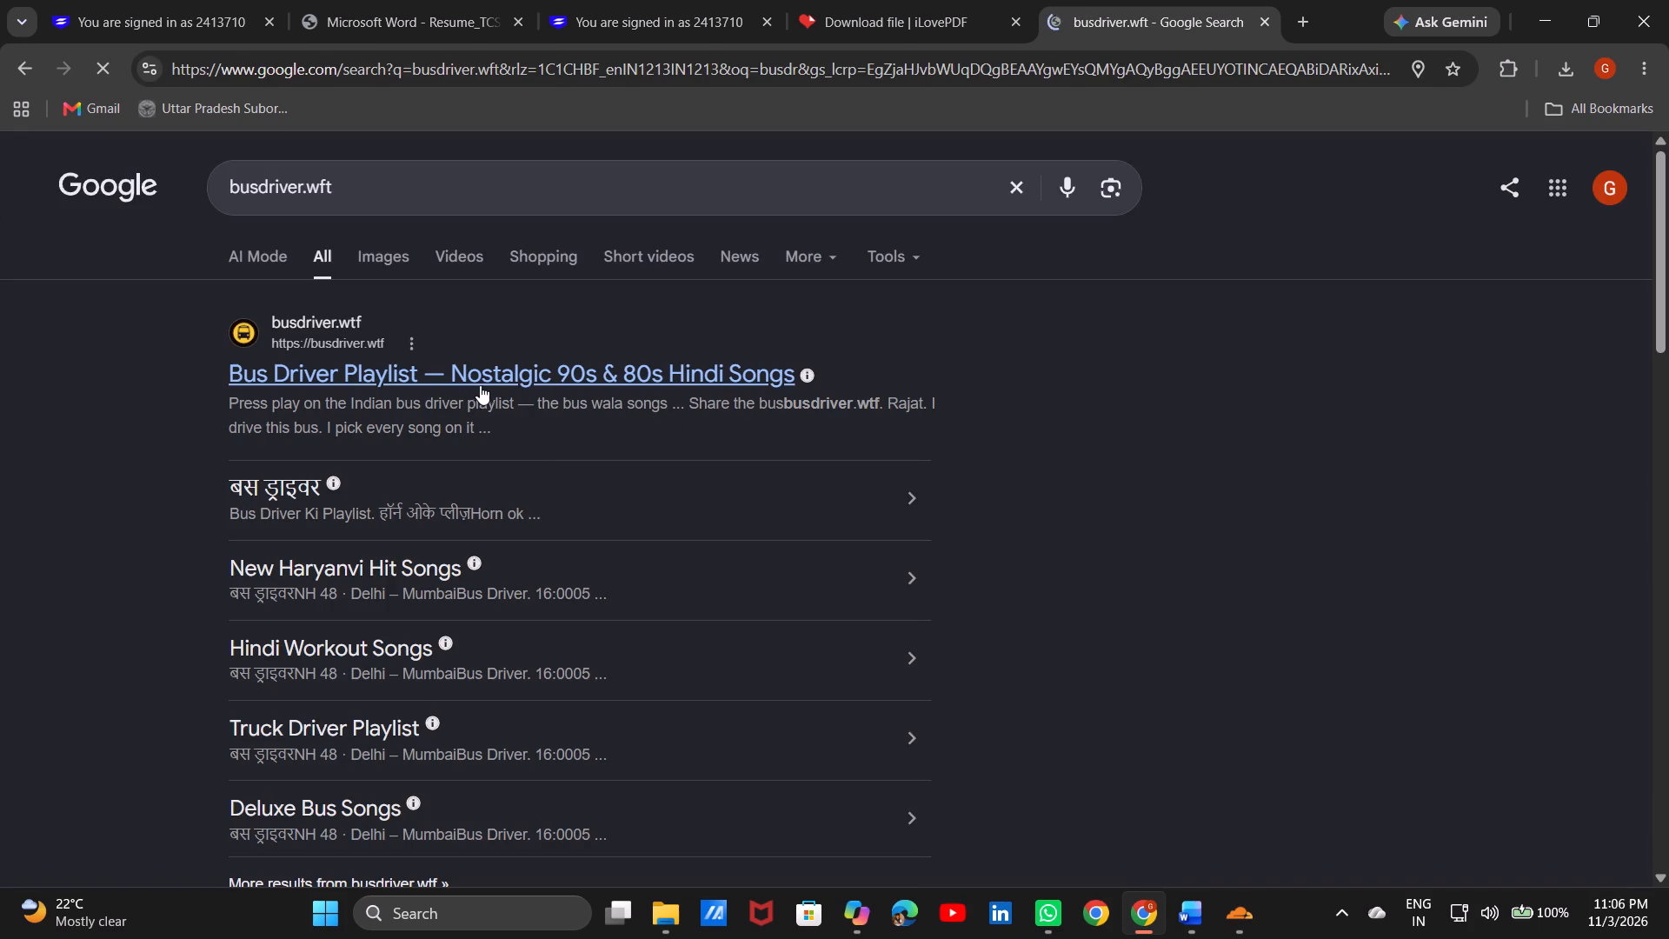
left_click(480, 382)
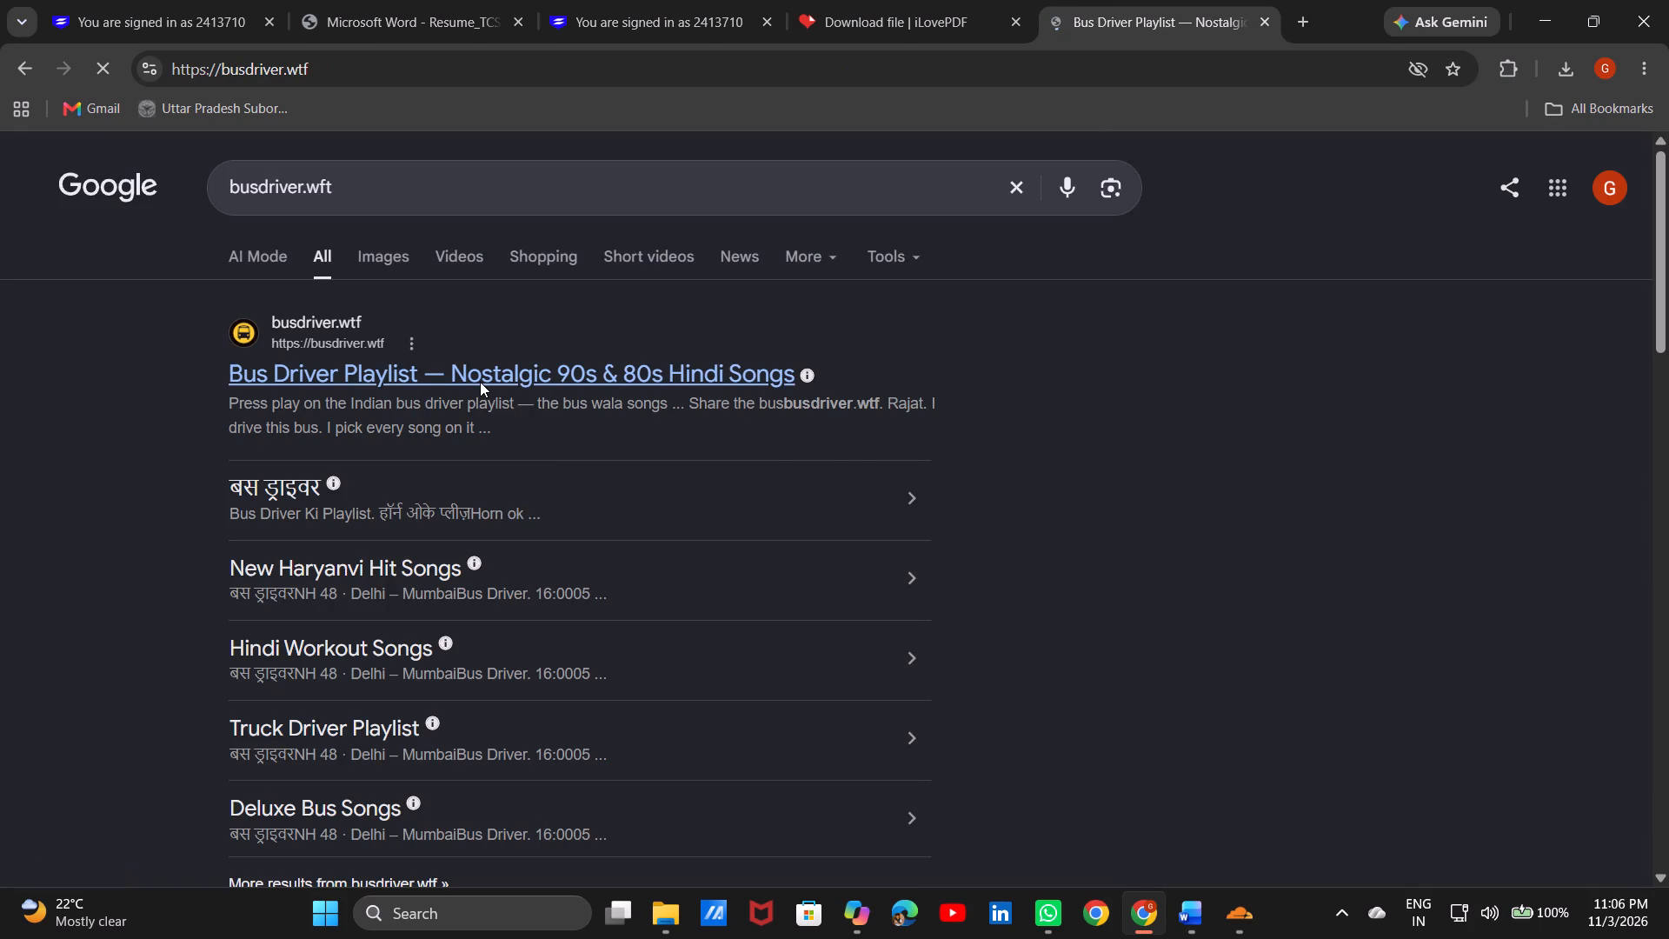
Sound the "Horn OK Pleaseeee" horn on the Bus Driver page several times.
left_click(686, 545)
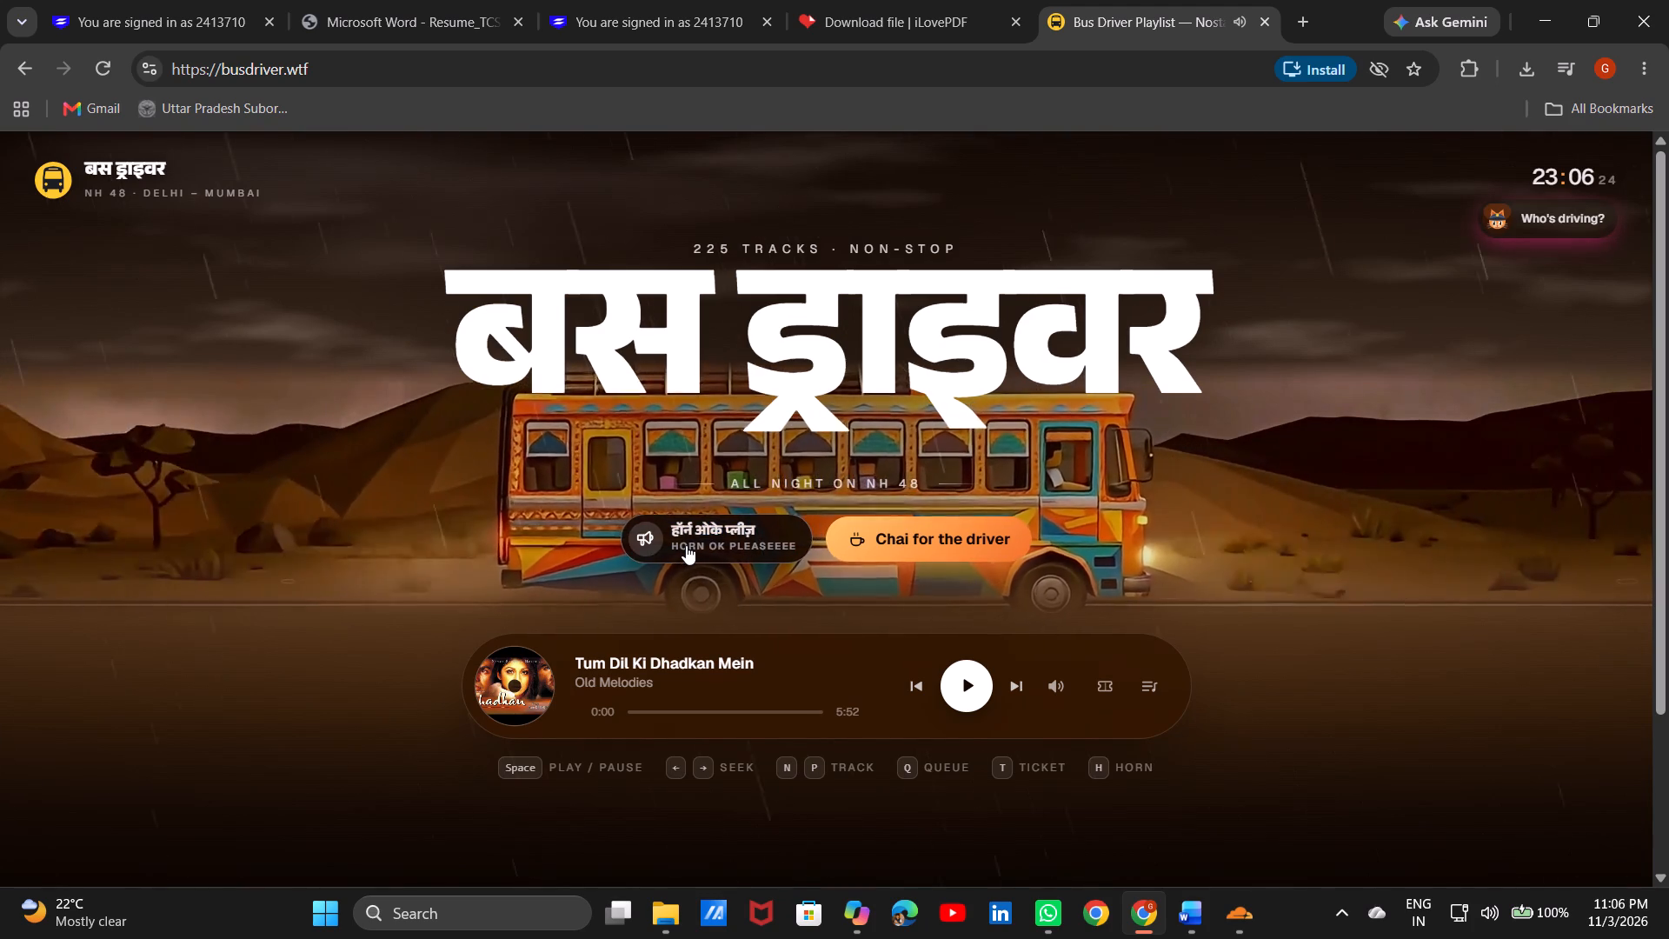
left_click(686, 545)
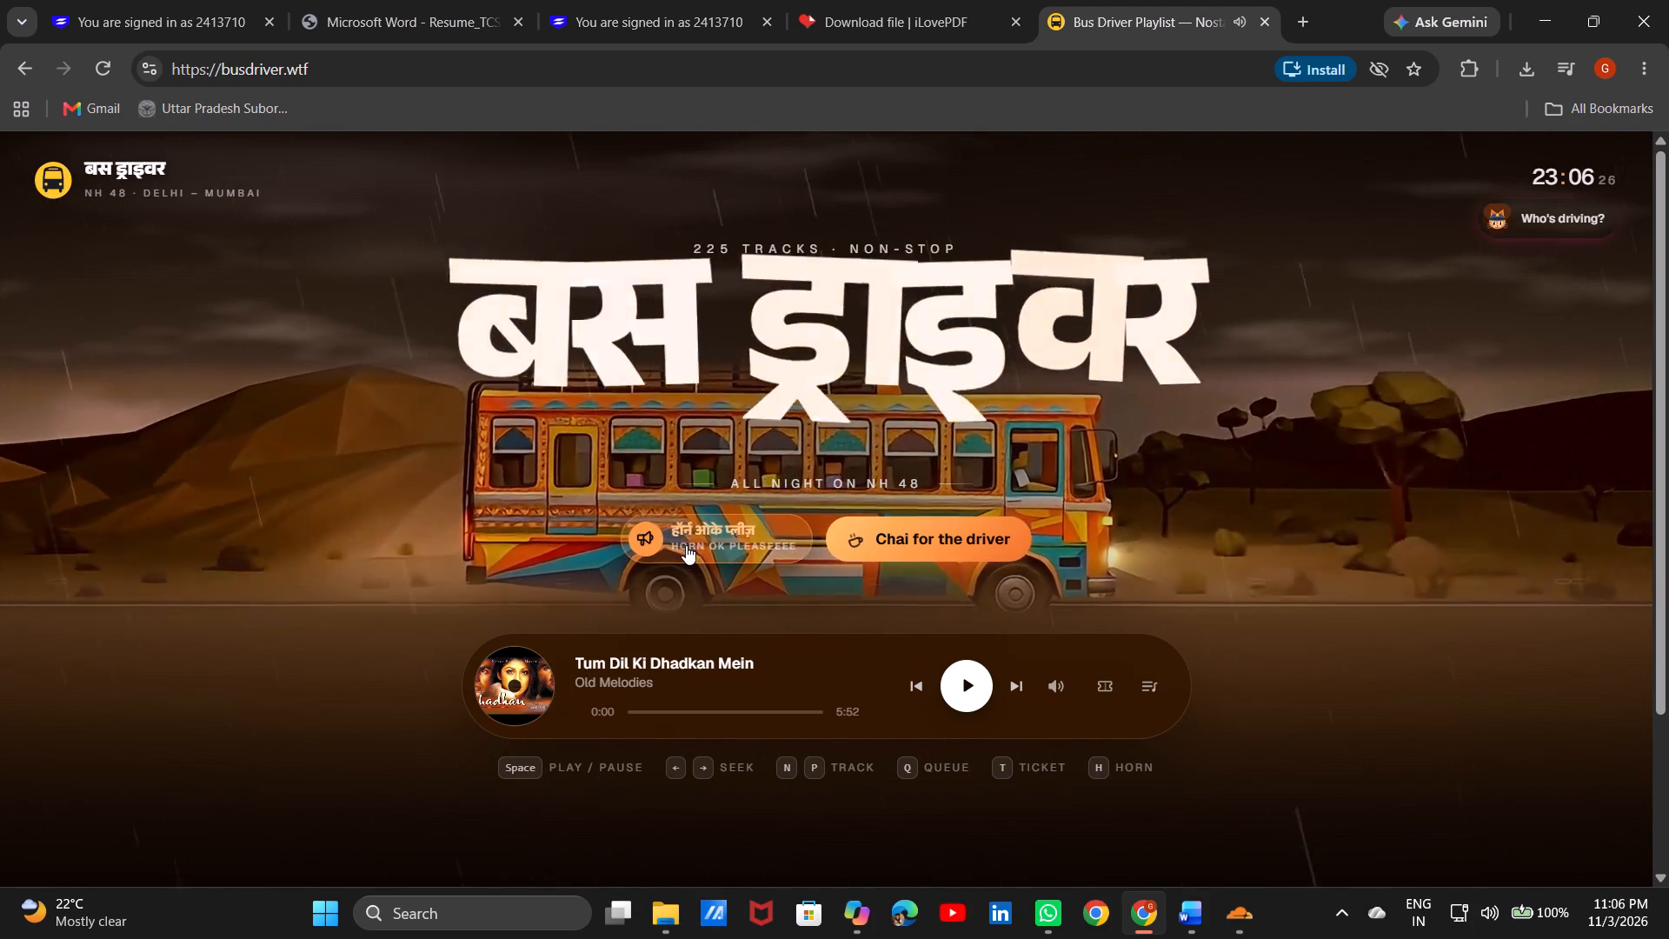
left_click(686, 545)
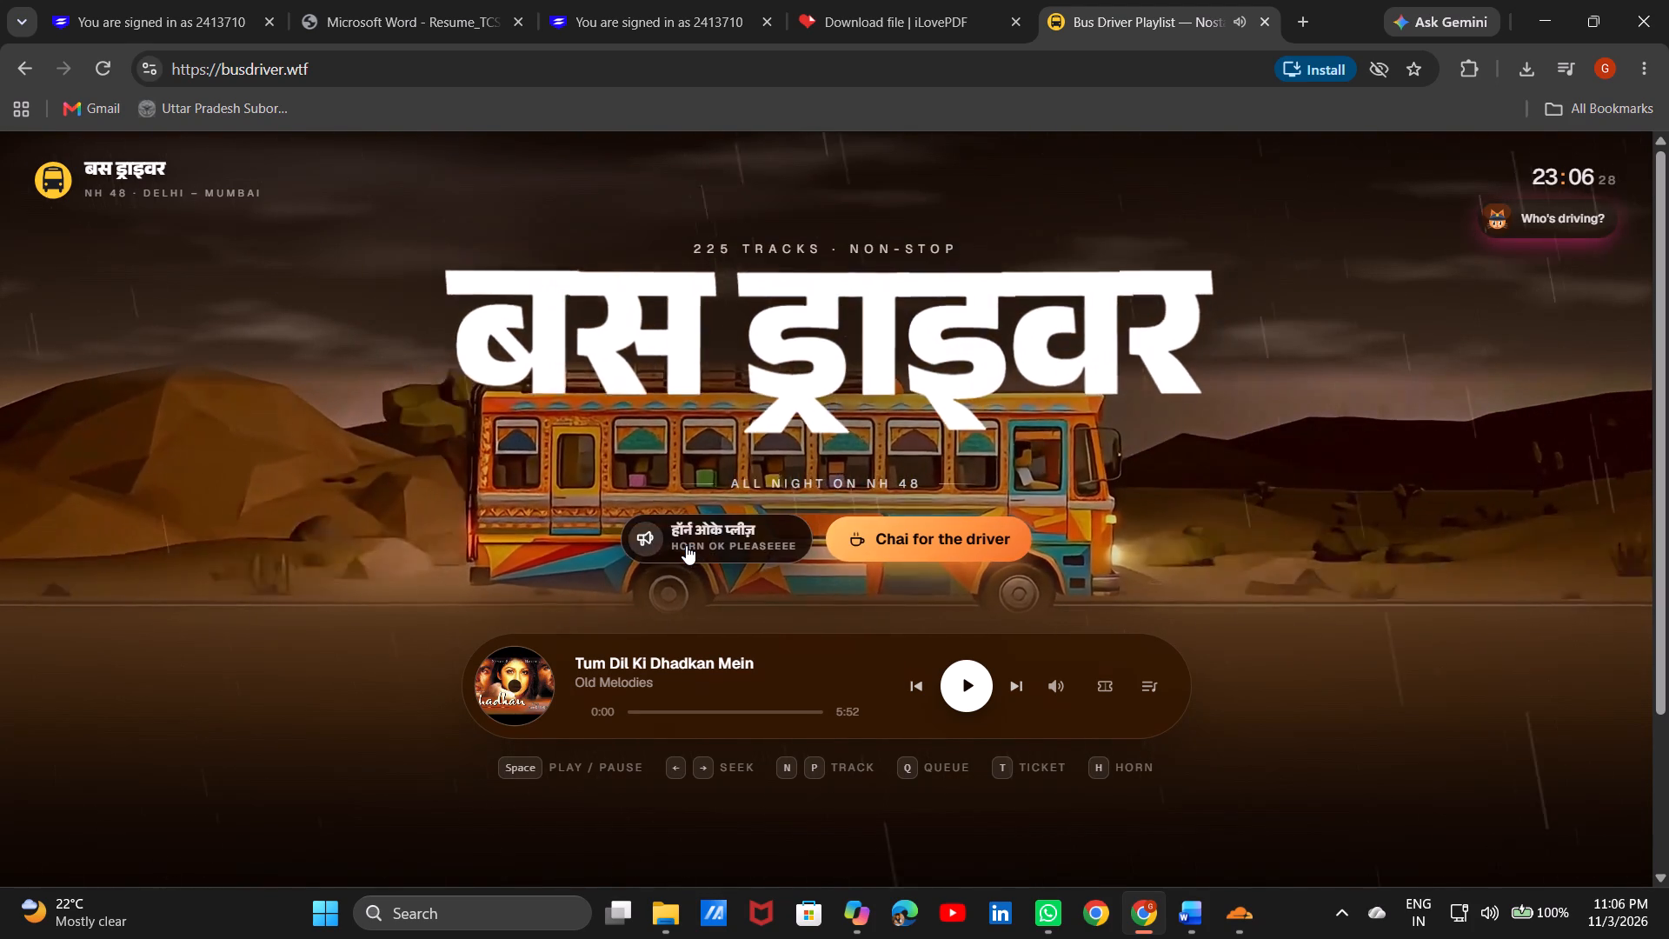
left_click(686, 545)
Start playing "Tum Dil Ki Dhadkan Mein" and dismiss the donation request with Maybe later.
scroll(830, 551, "down", 1)
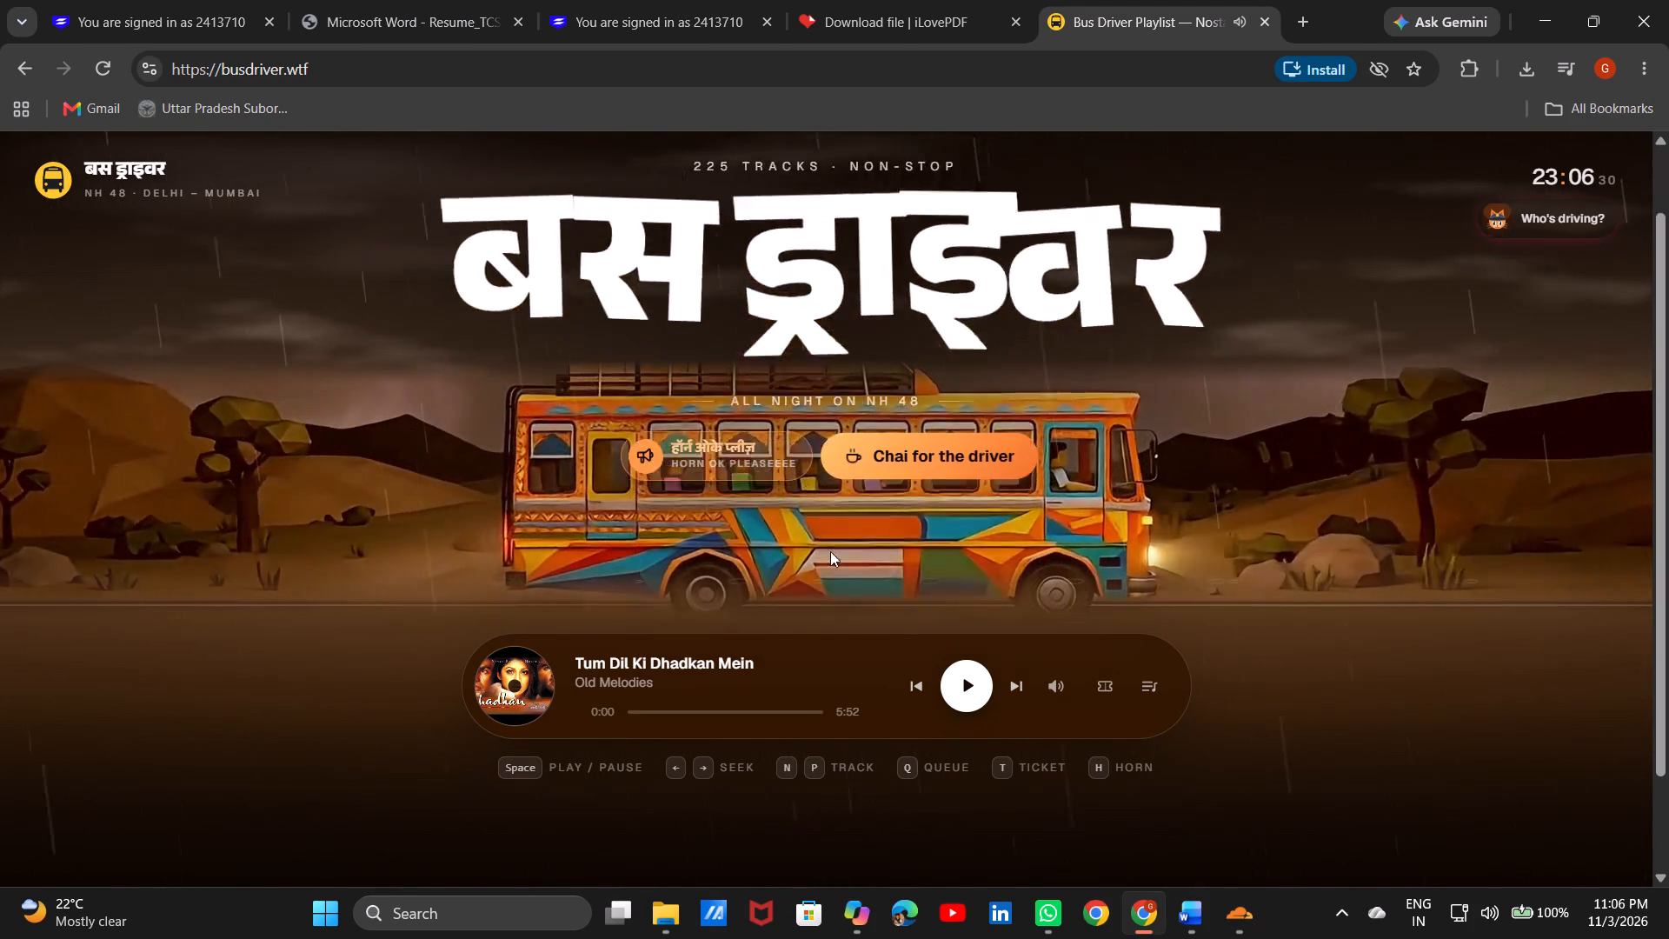
scroll(830, 551, "down", 3)
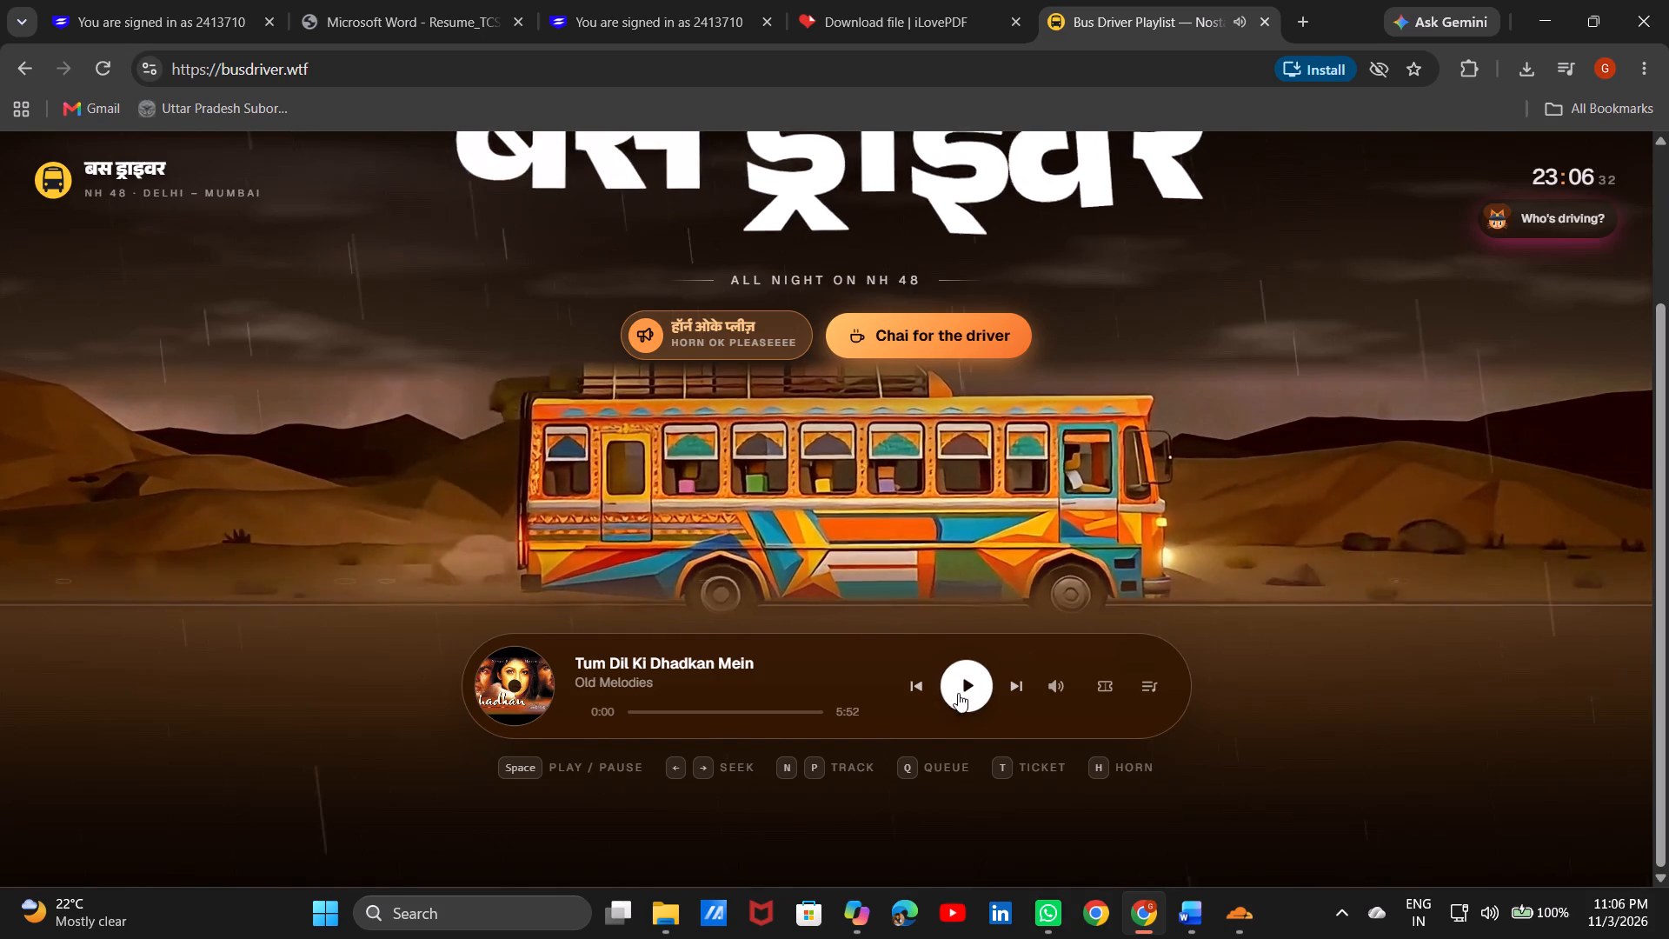
left_click(961, 691)
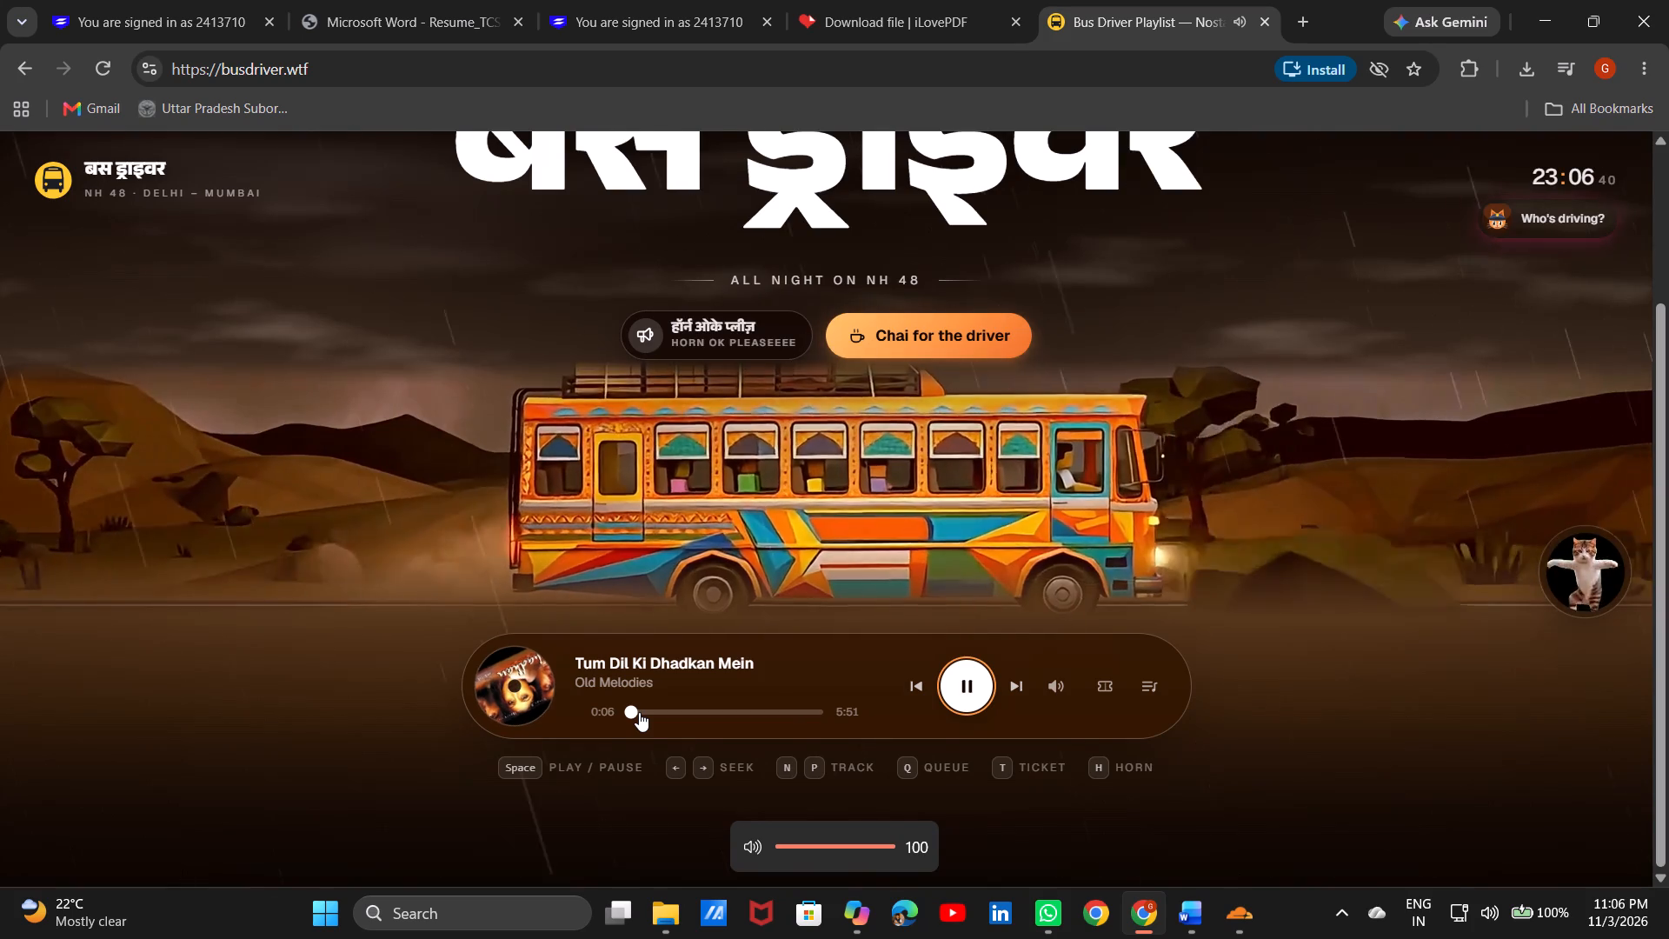
key("Up")
key("Up")
key("Down")
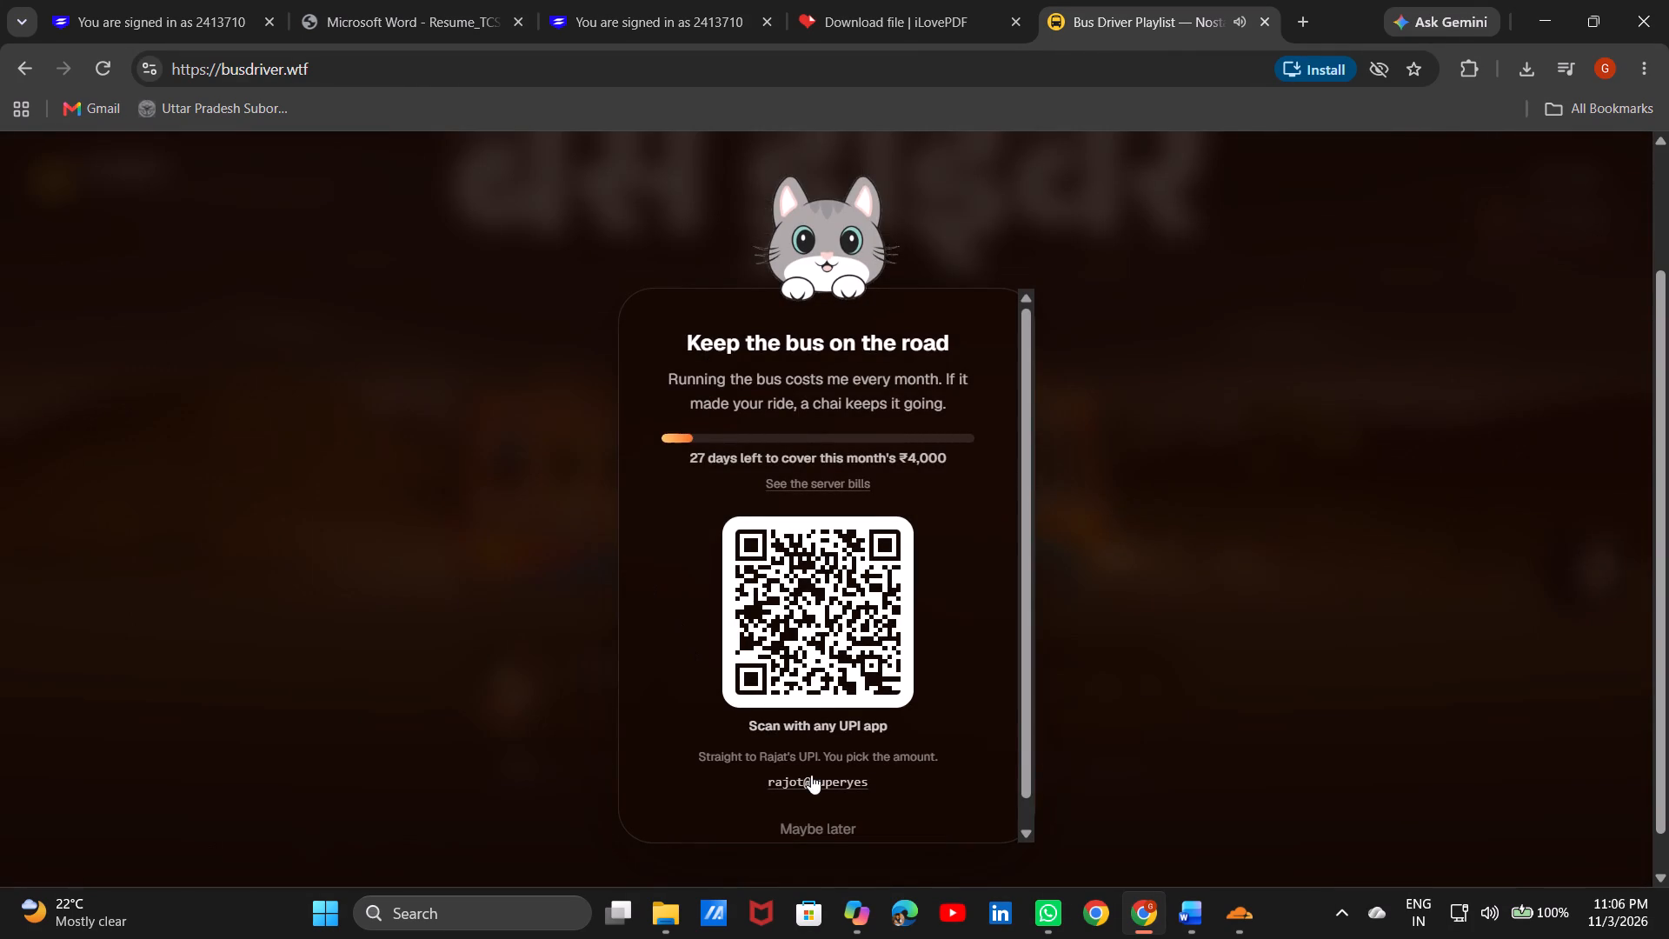
left_click(815, 836)
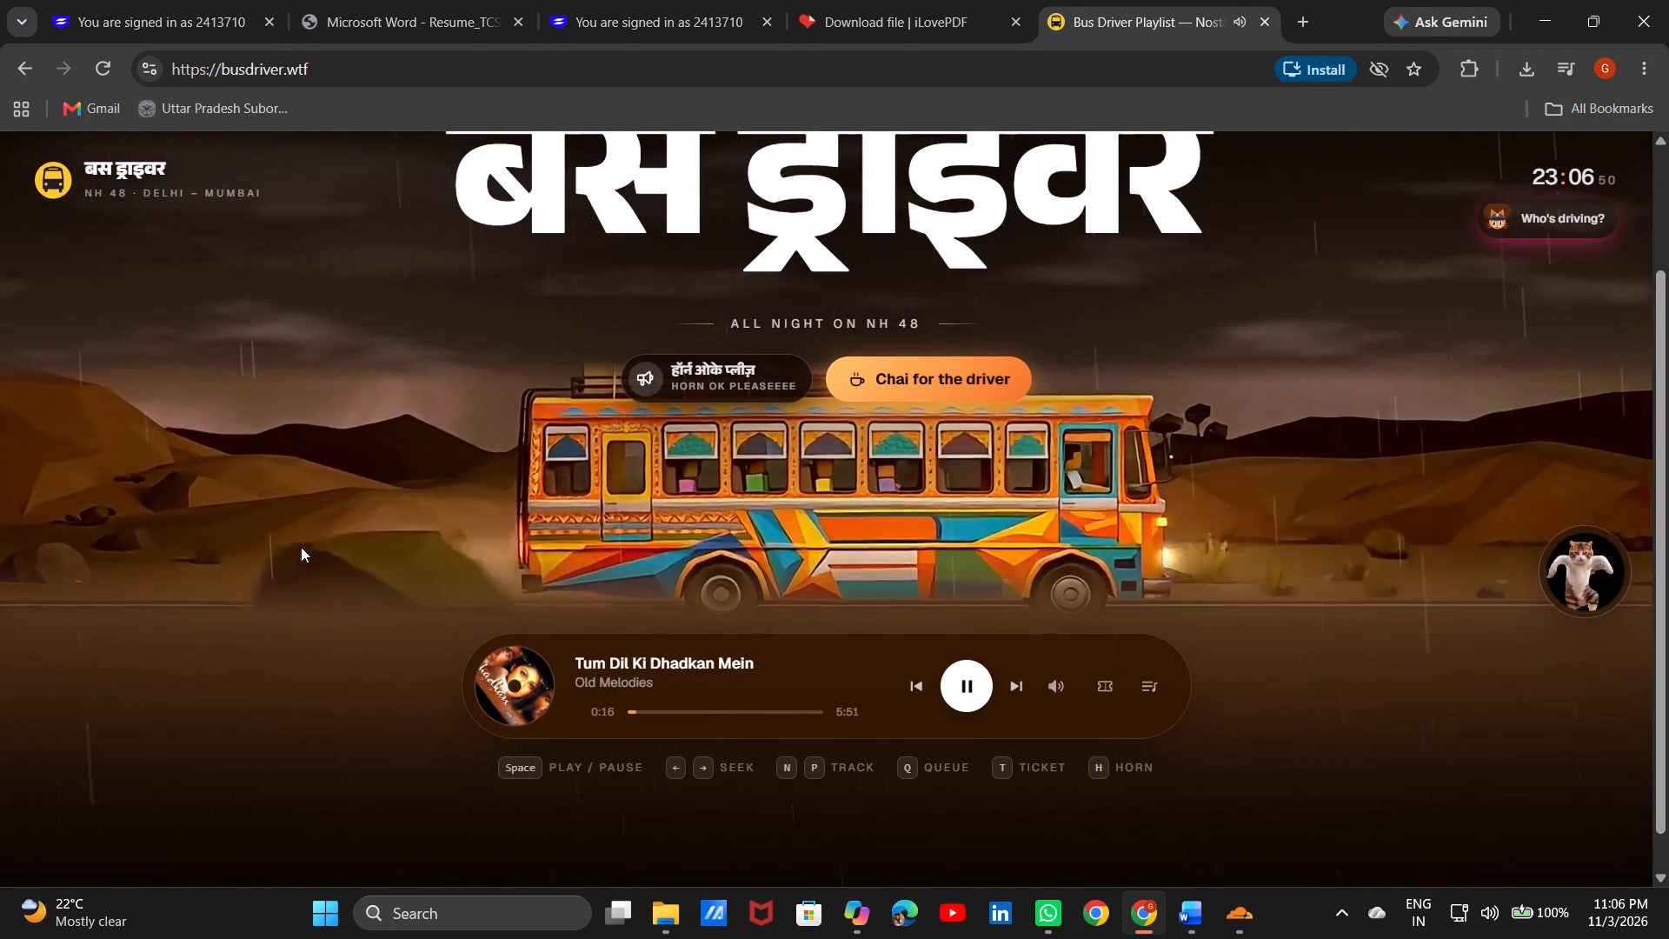
Skip to the next track in the Bus Driver playlist.
scroll(760, 560, "down", 3)
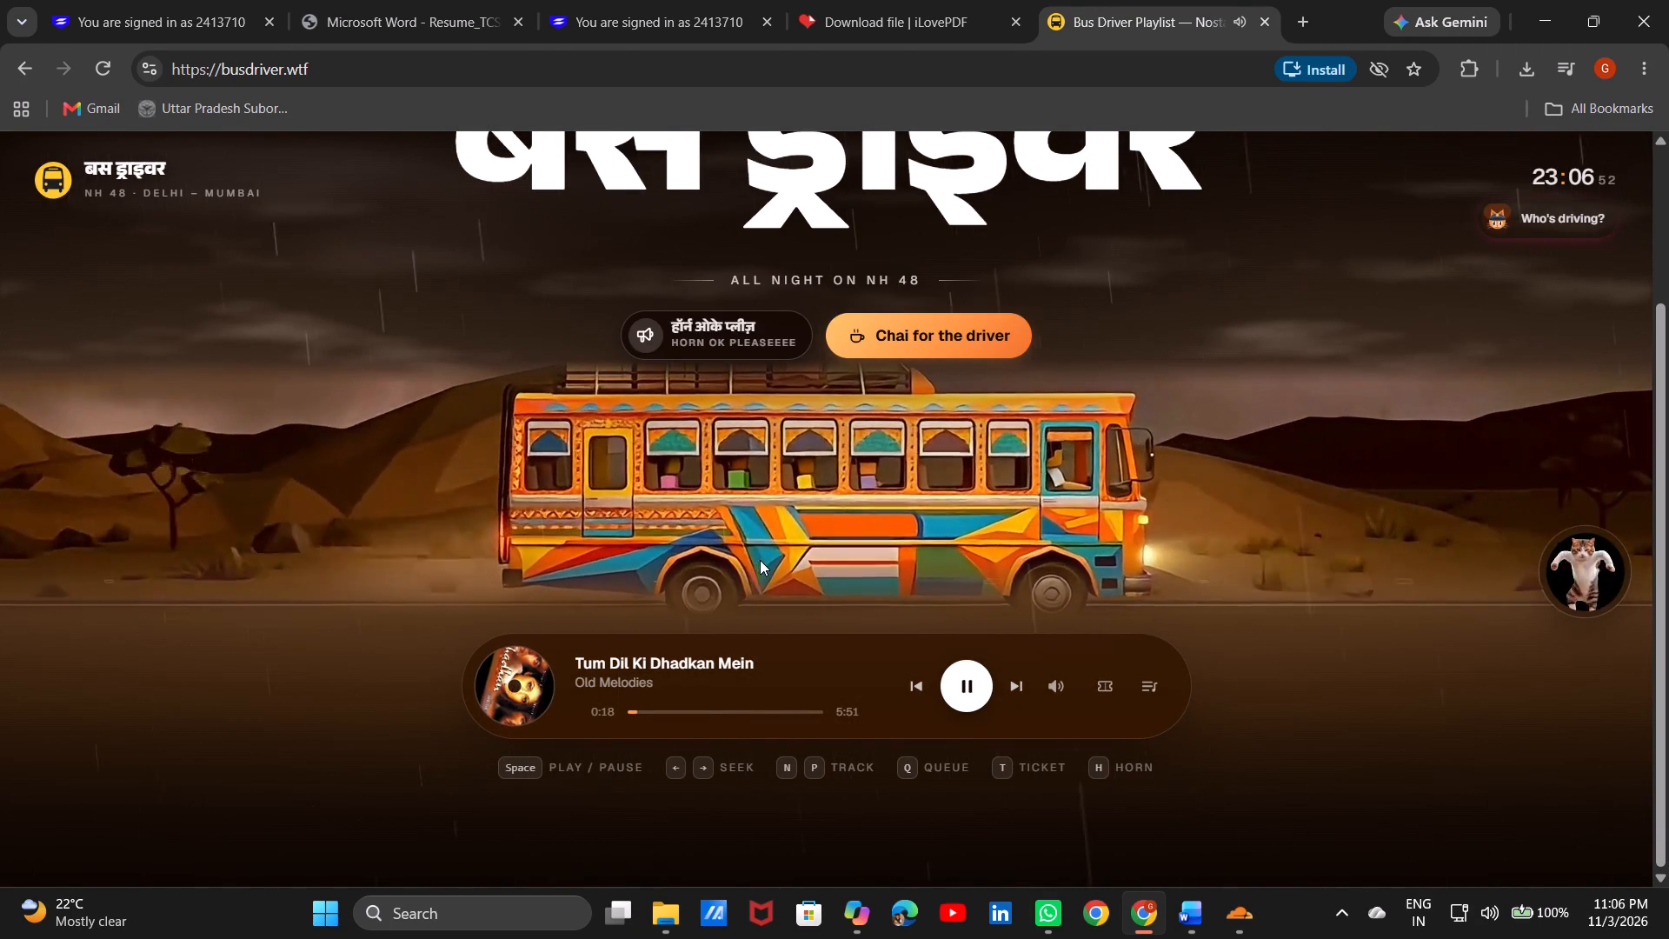
scroll(1216, 564, "up", 6)
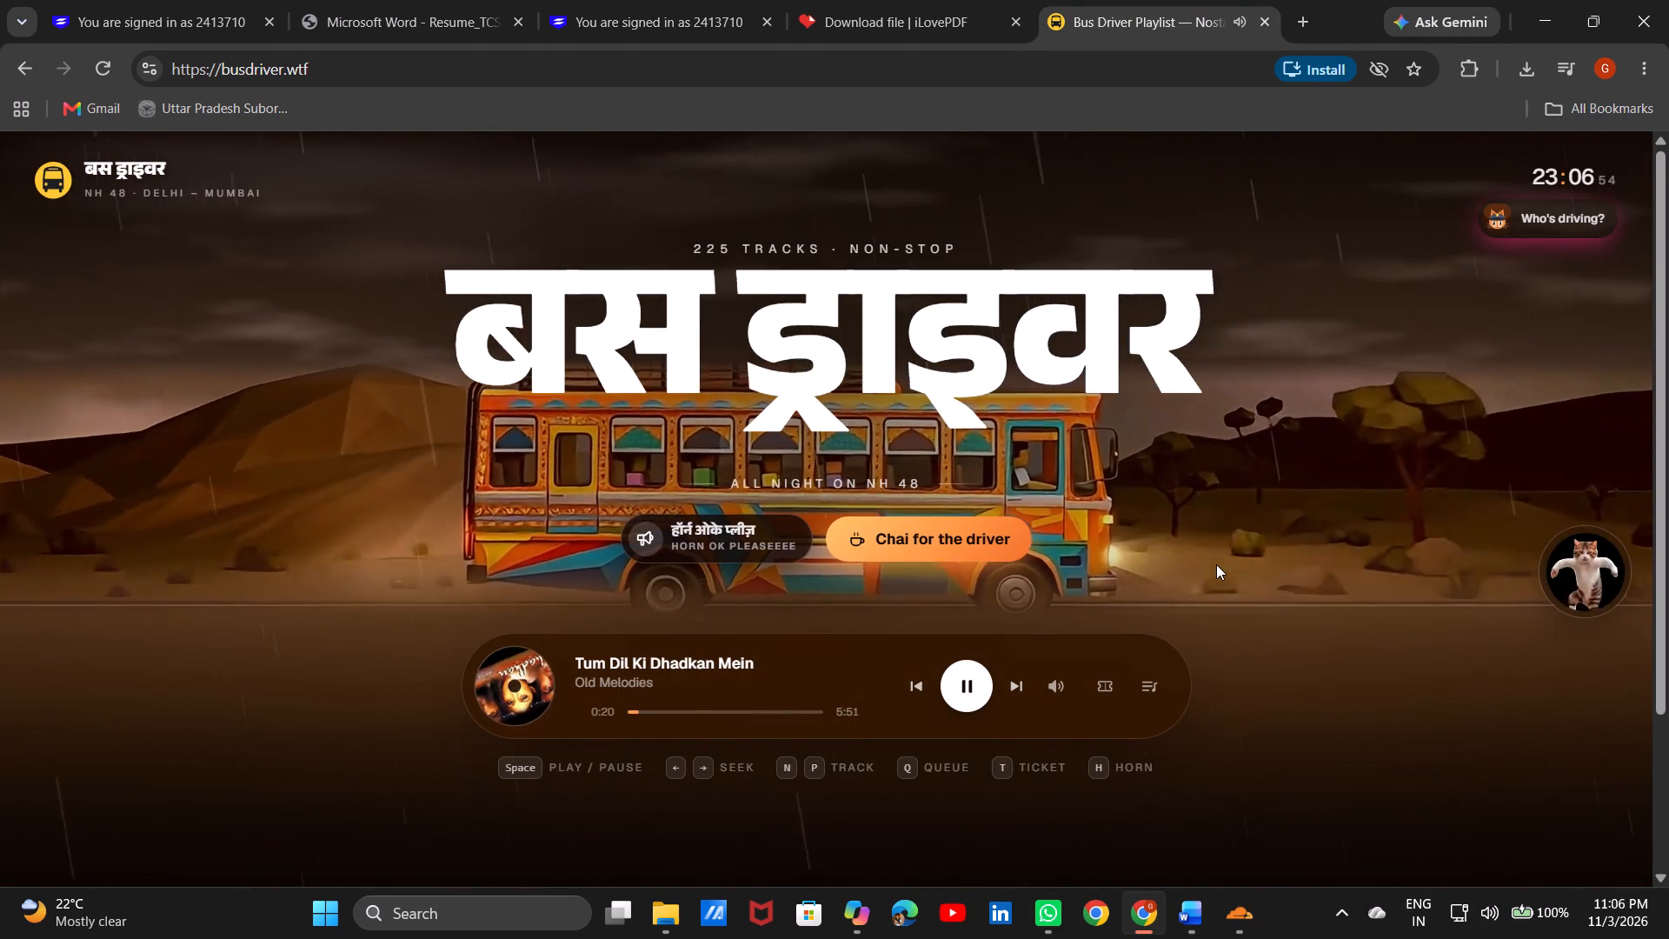
left_click(1019, 685)
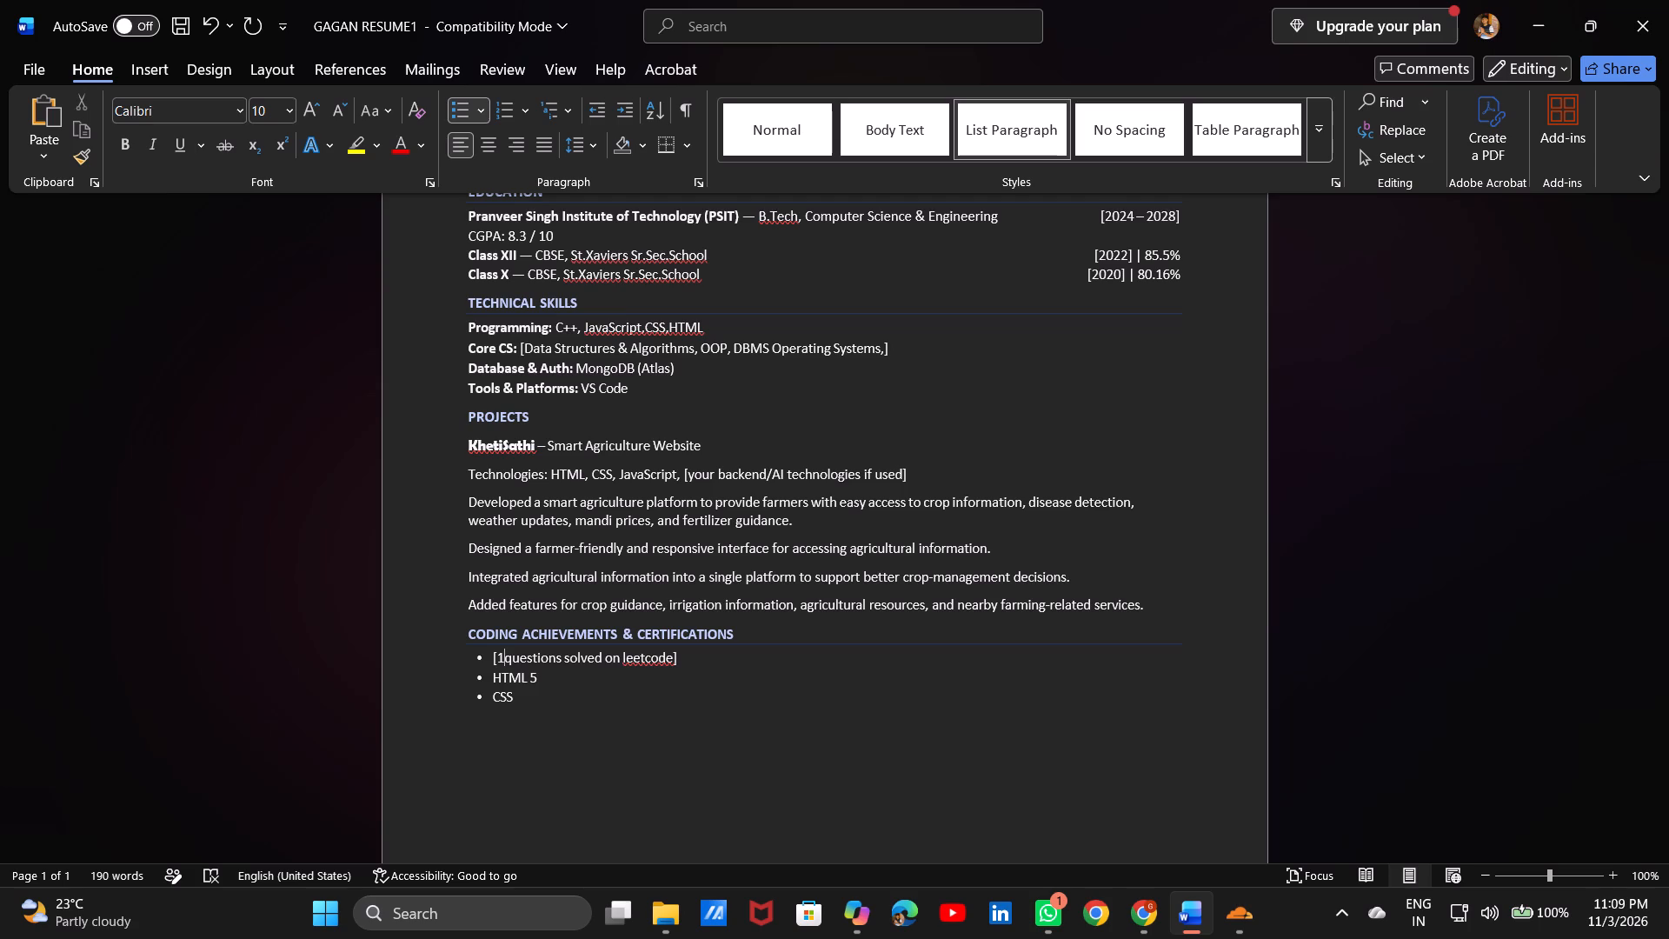
type("71")
key("BackSpace")
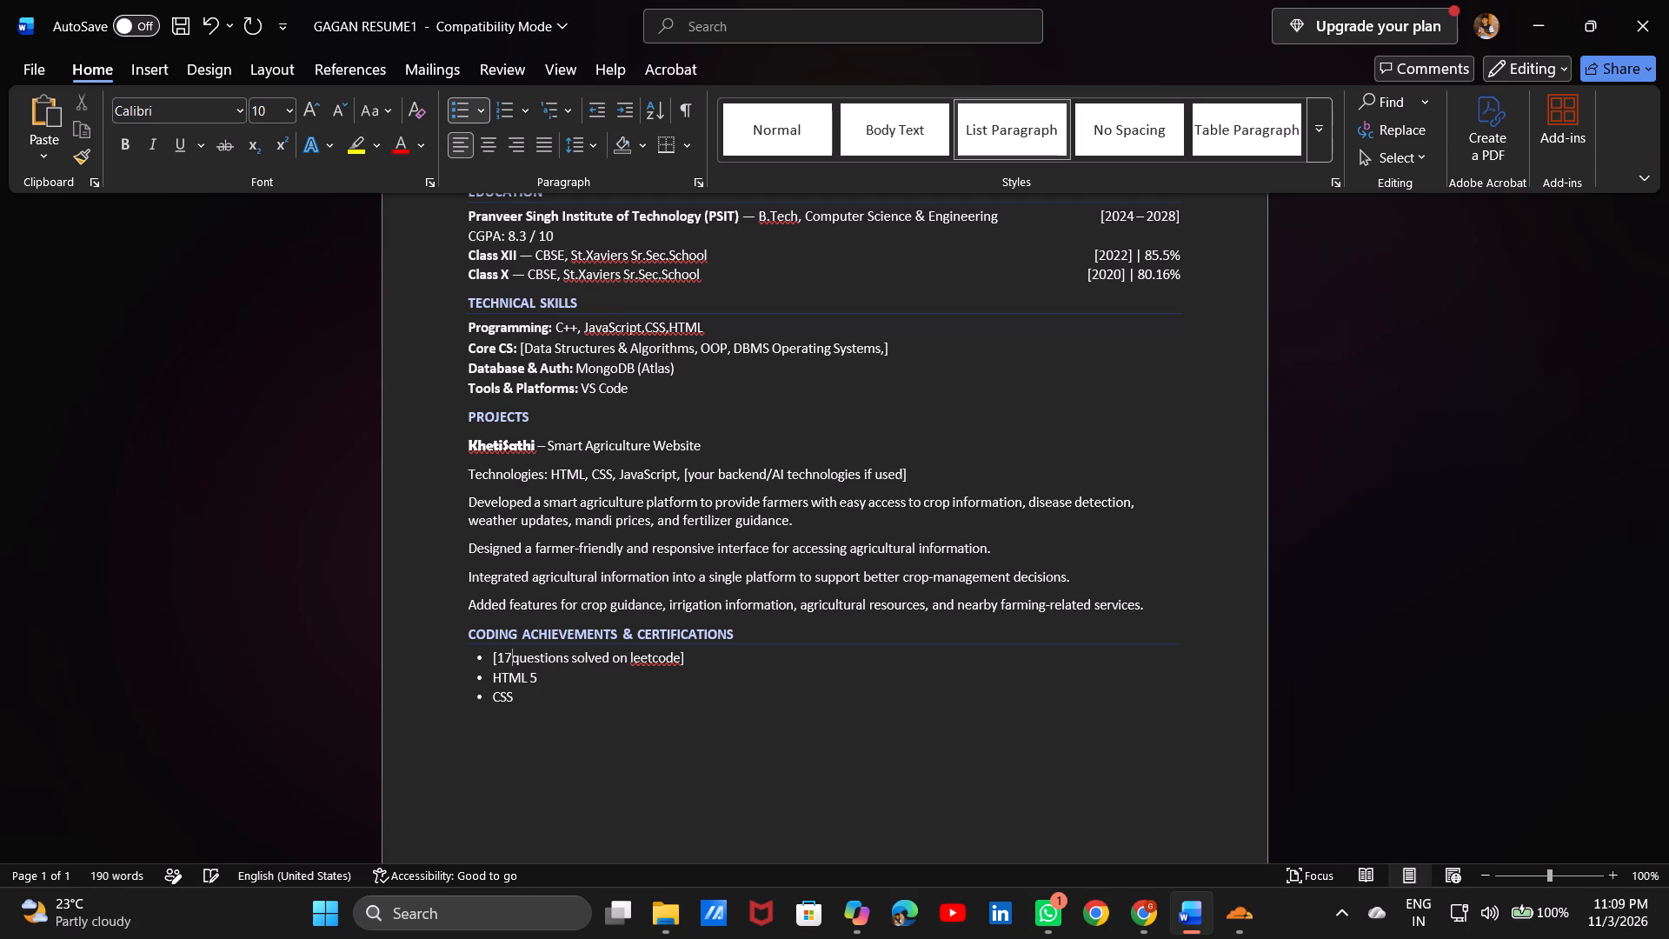
type("0")
key("space")
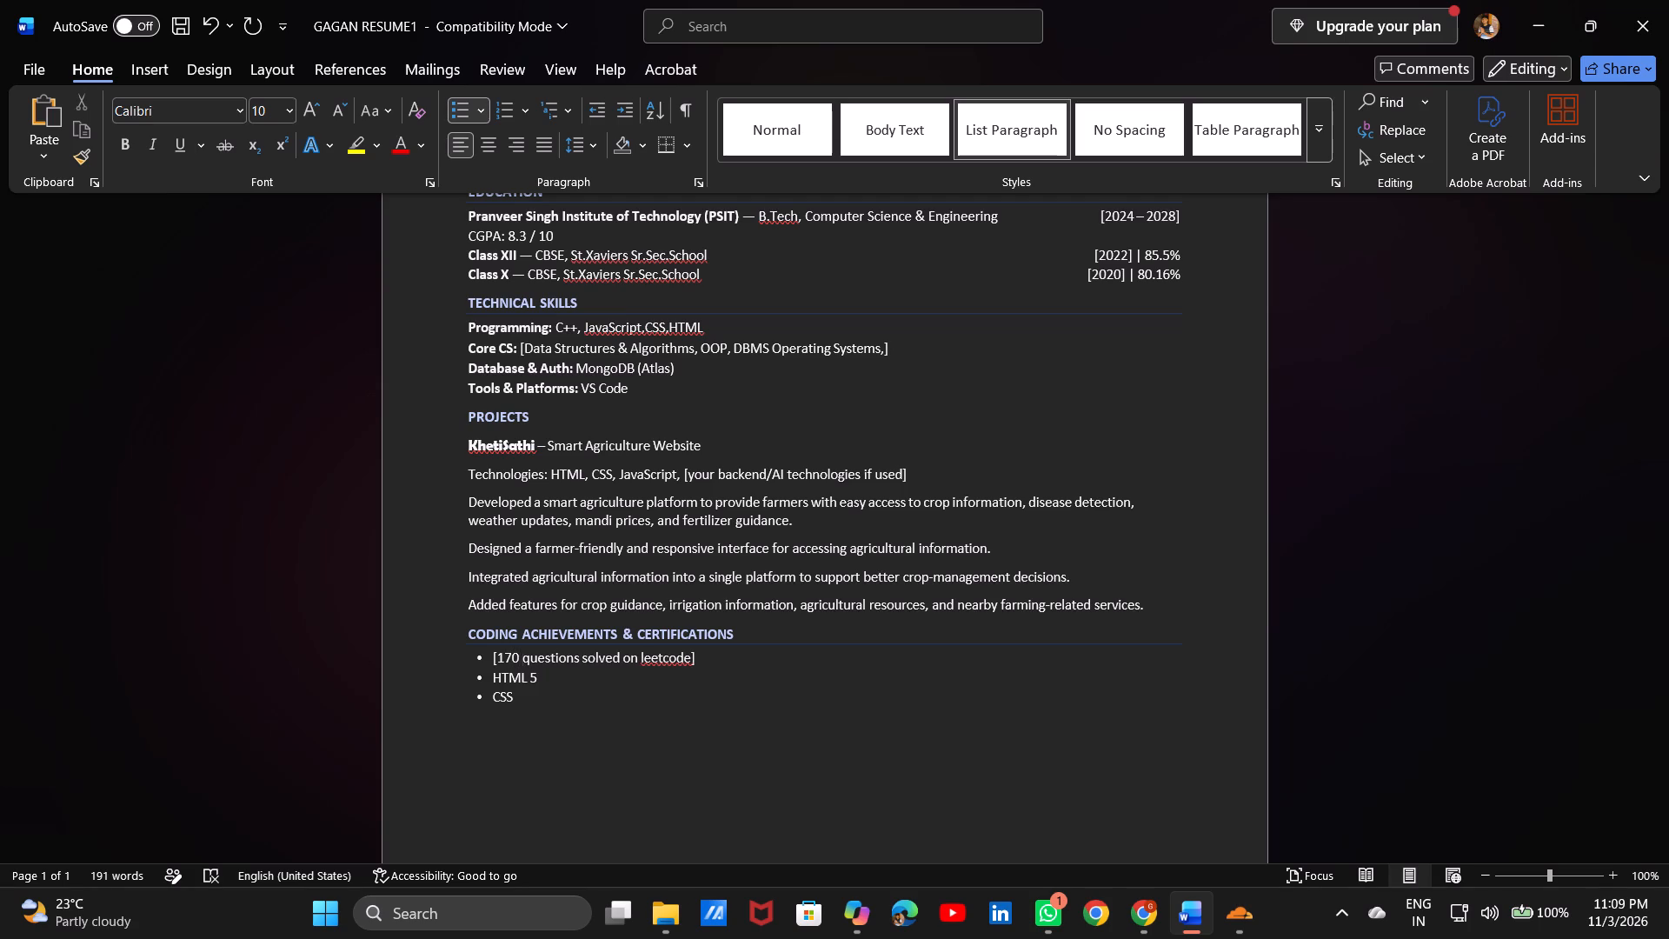
Capitalise the first letter of "leetcode" in the solved-questions bullet so it reads "Leetcode".
left_click(648, 660)
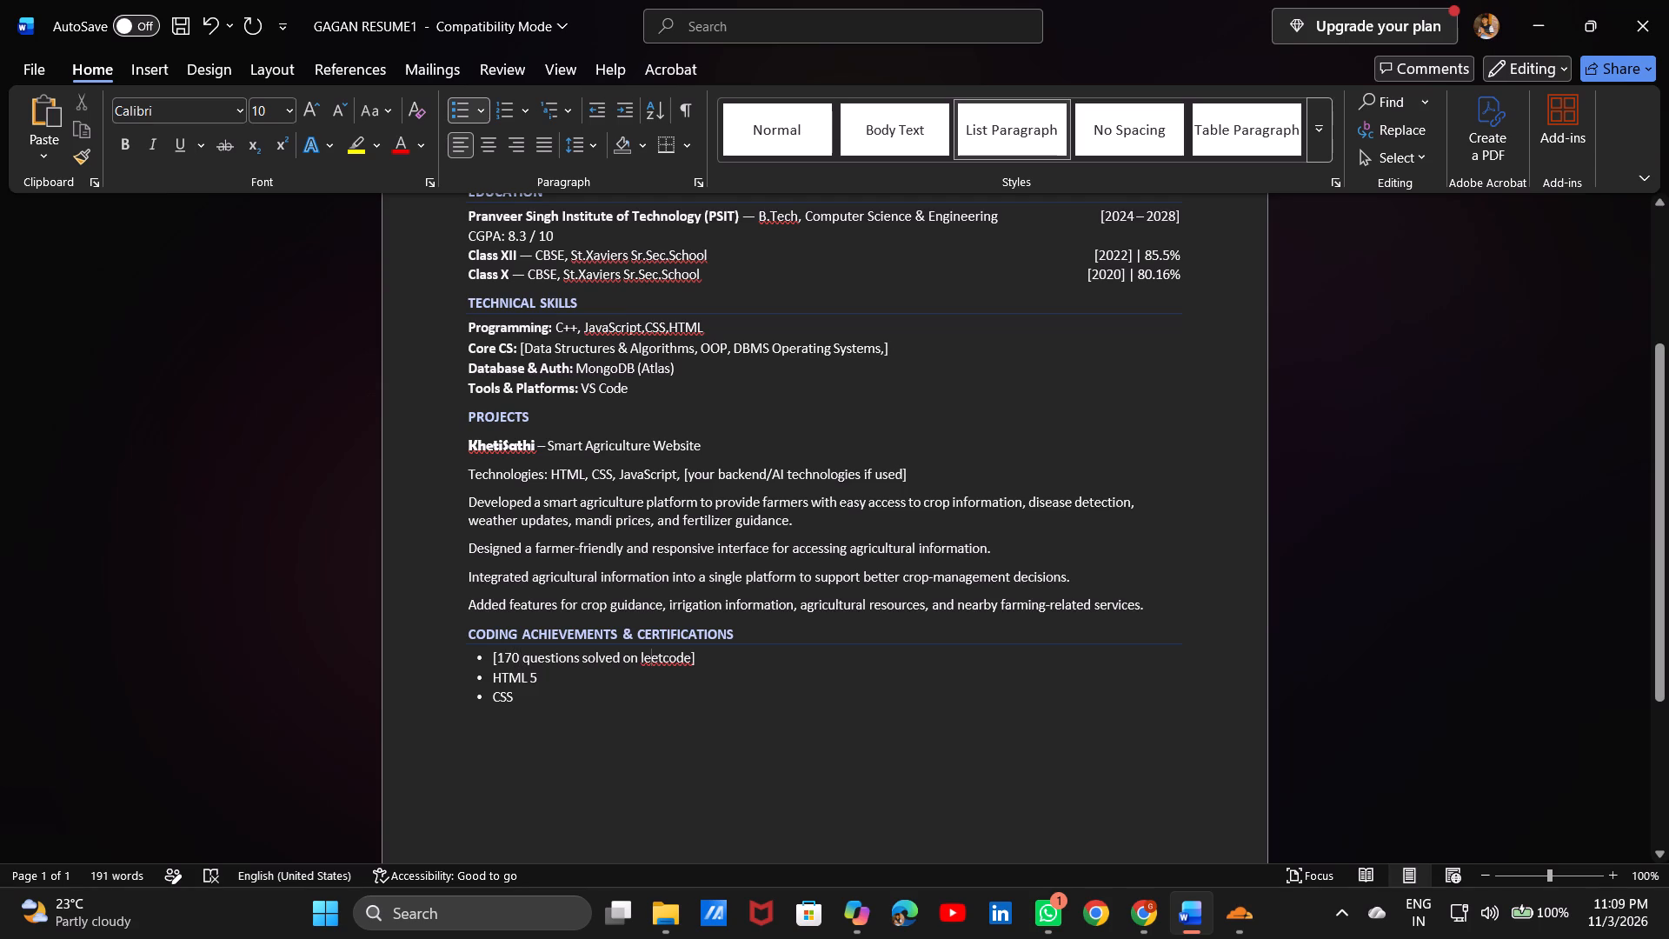
left_click(647, 657)
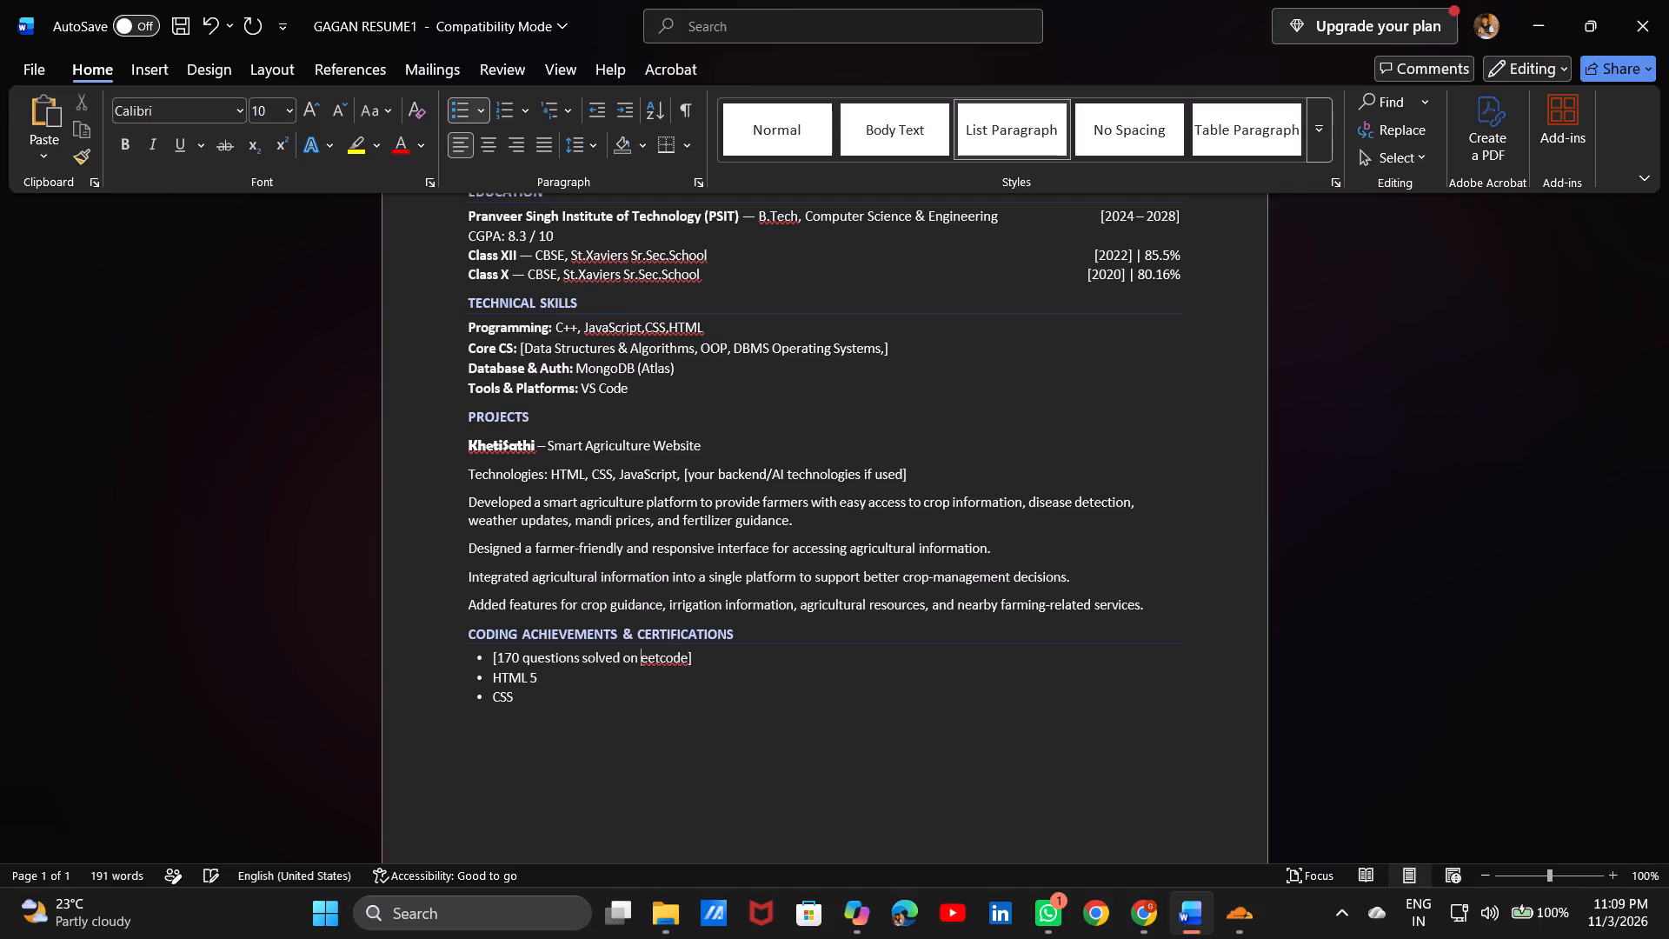
left_click(757, 703)
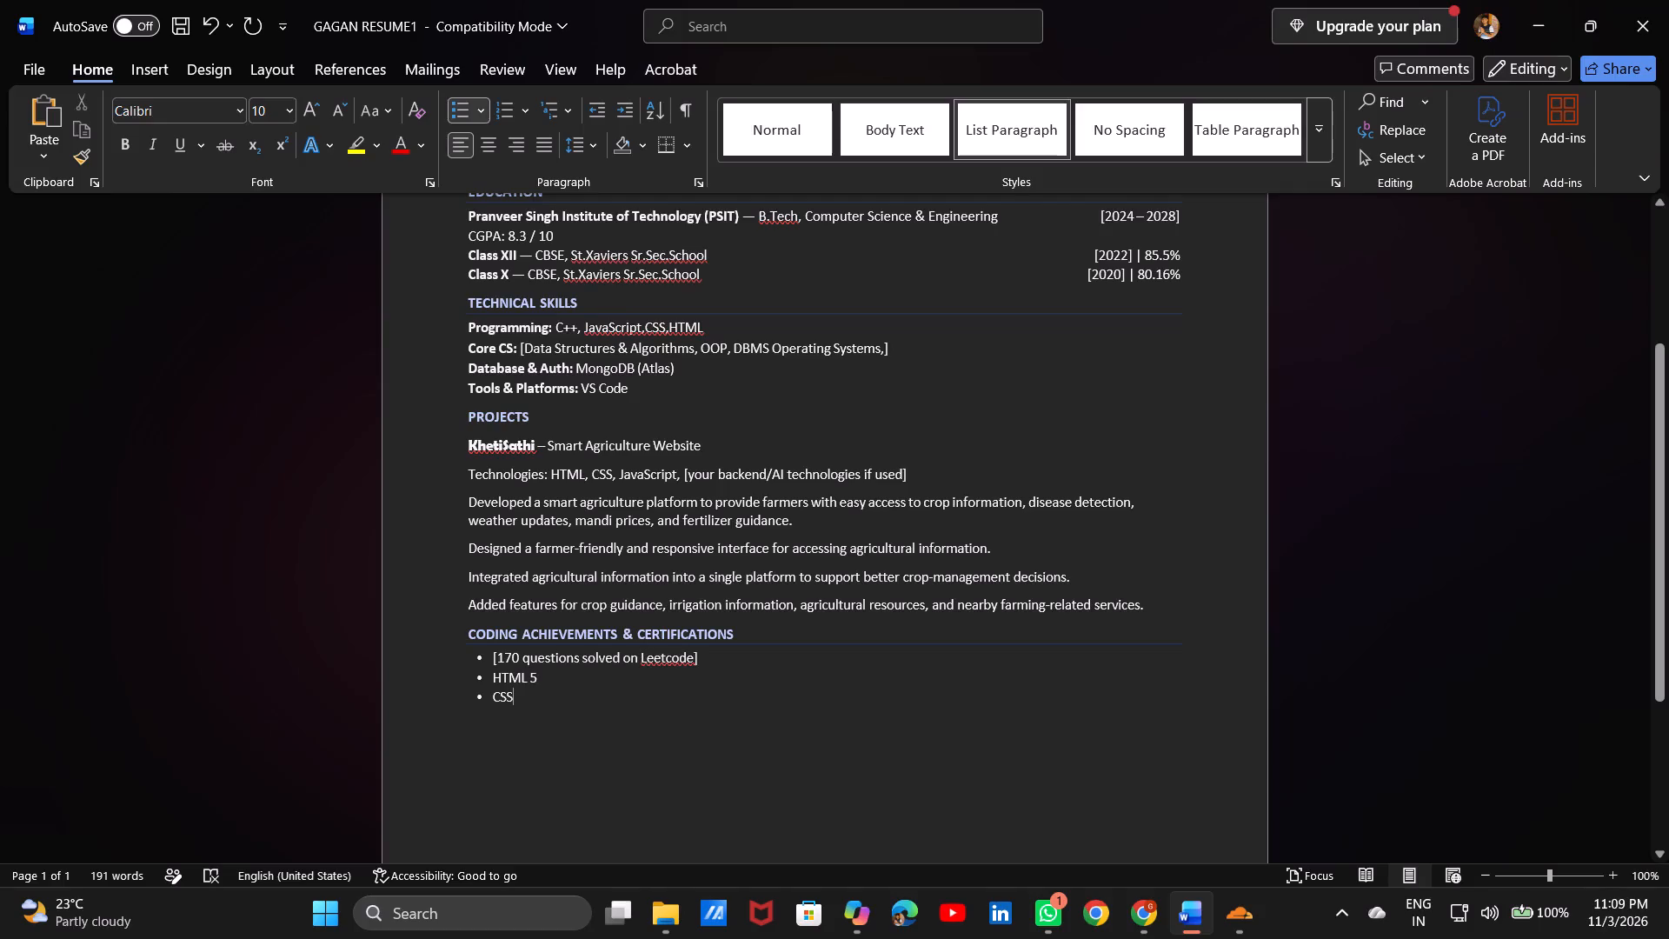
Replace the Database & Auth entry under TECHNICAL SKILLS with "Database (SQL)".
scroll(724, 699, "up", 1)
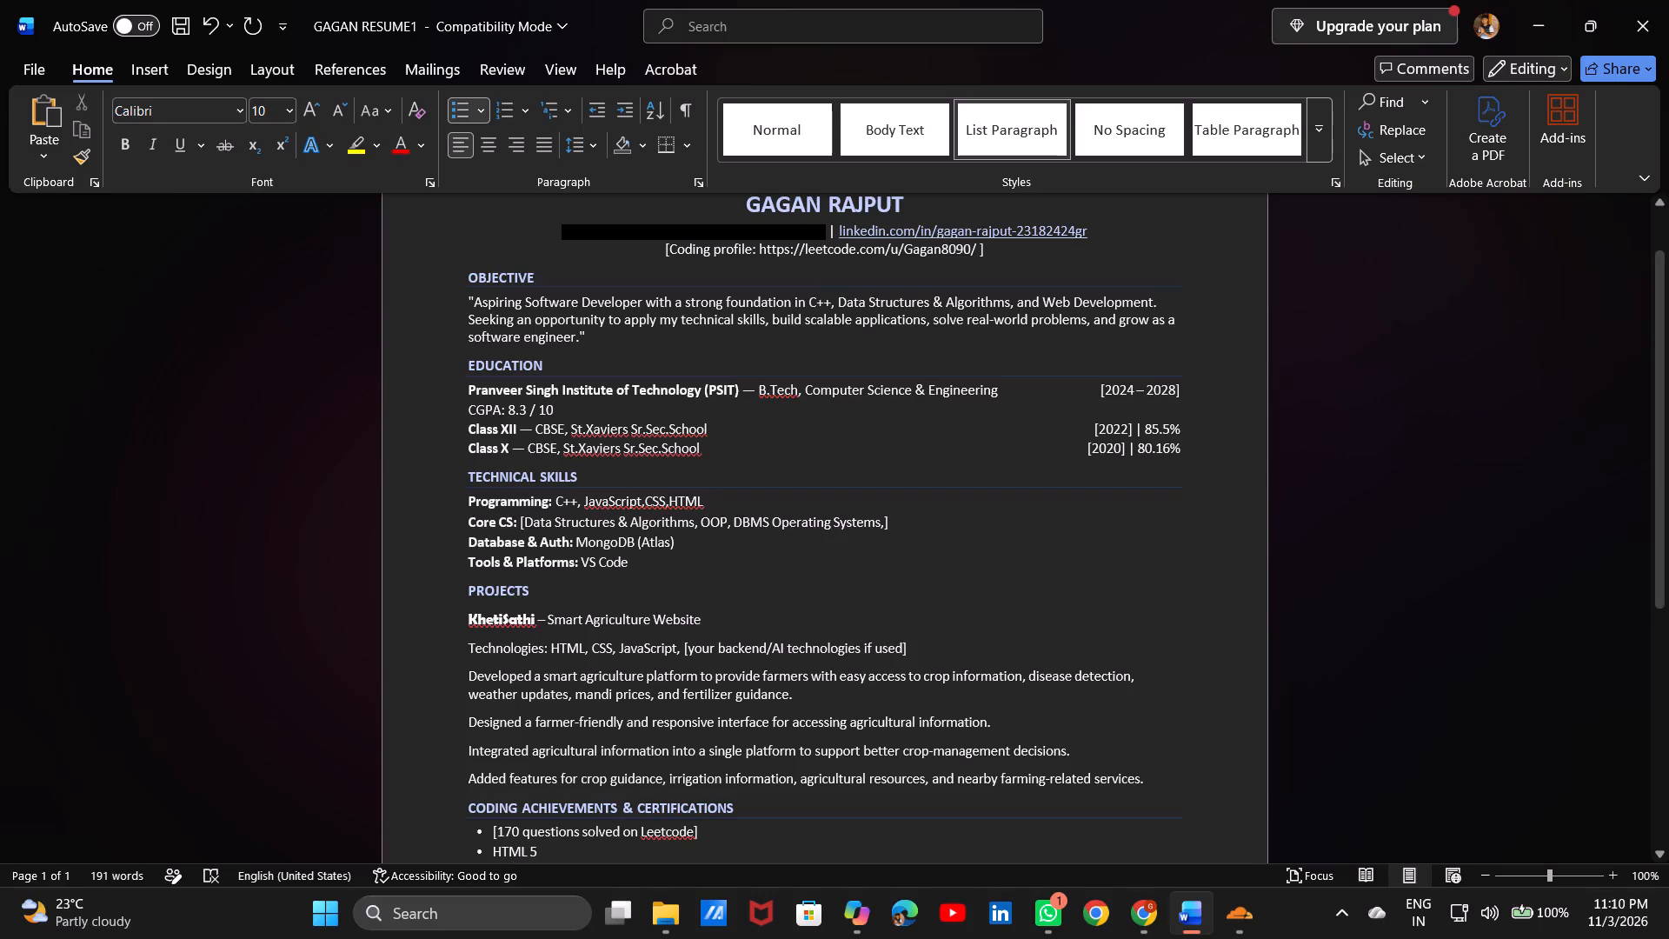
left_click(676, 541)
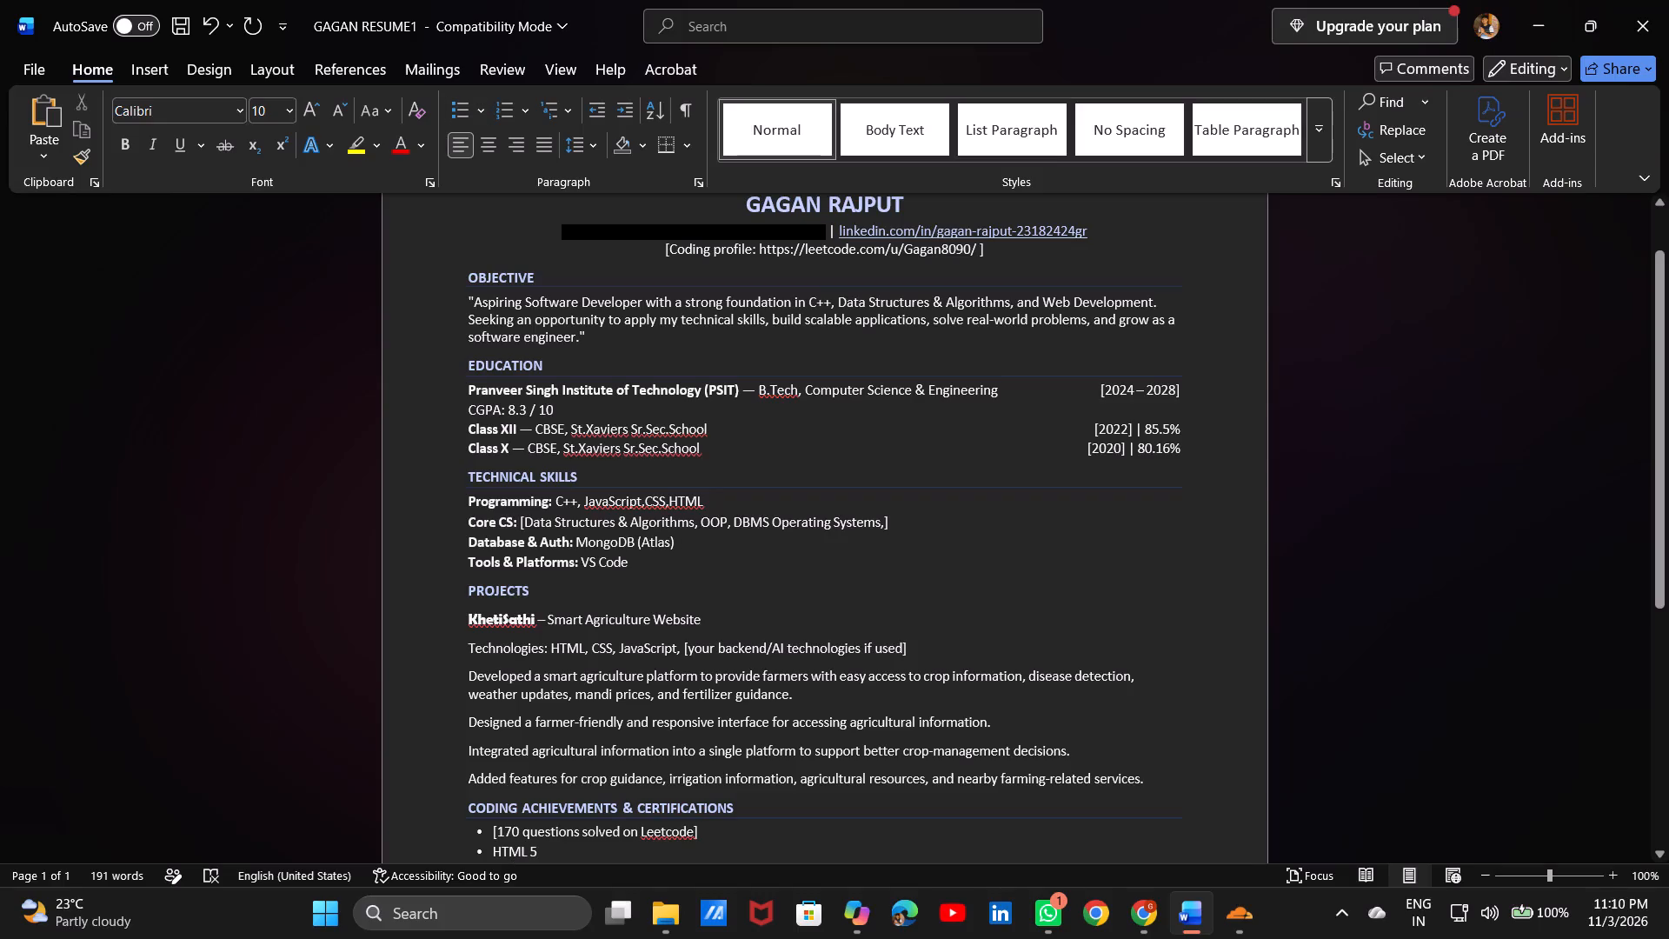
key("BackSpace")
key("BackSpace")
key("BackSpace")
key("BackSpace")
key("BackSpace")
key("BackSpace")
key("BackSpace")
key("BackSpace")
key("BackSpace")
key("BackSpace")
key("BackSpace")
key("BackSpace")
key("BackSpace")
key("BackSpace")
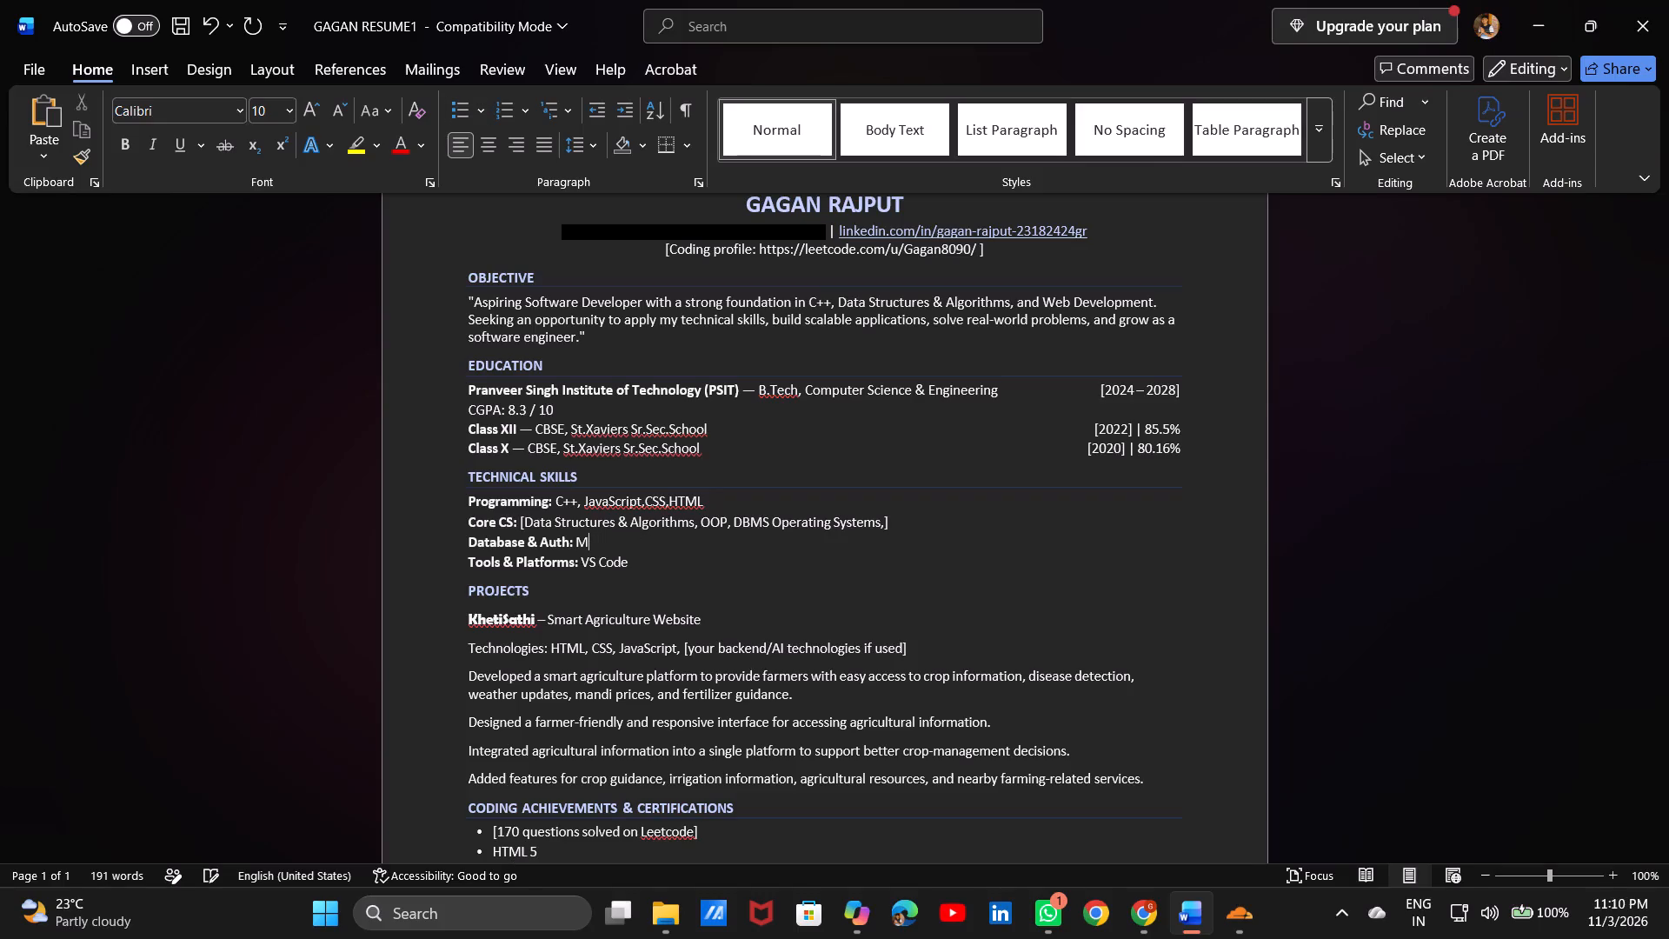
key("BackSpace")
type("atabase")
key("space")
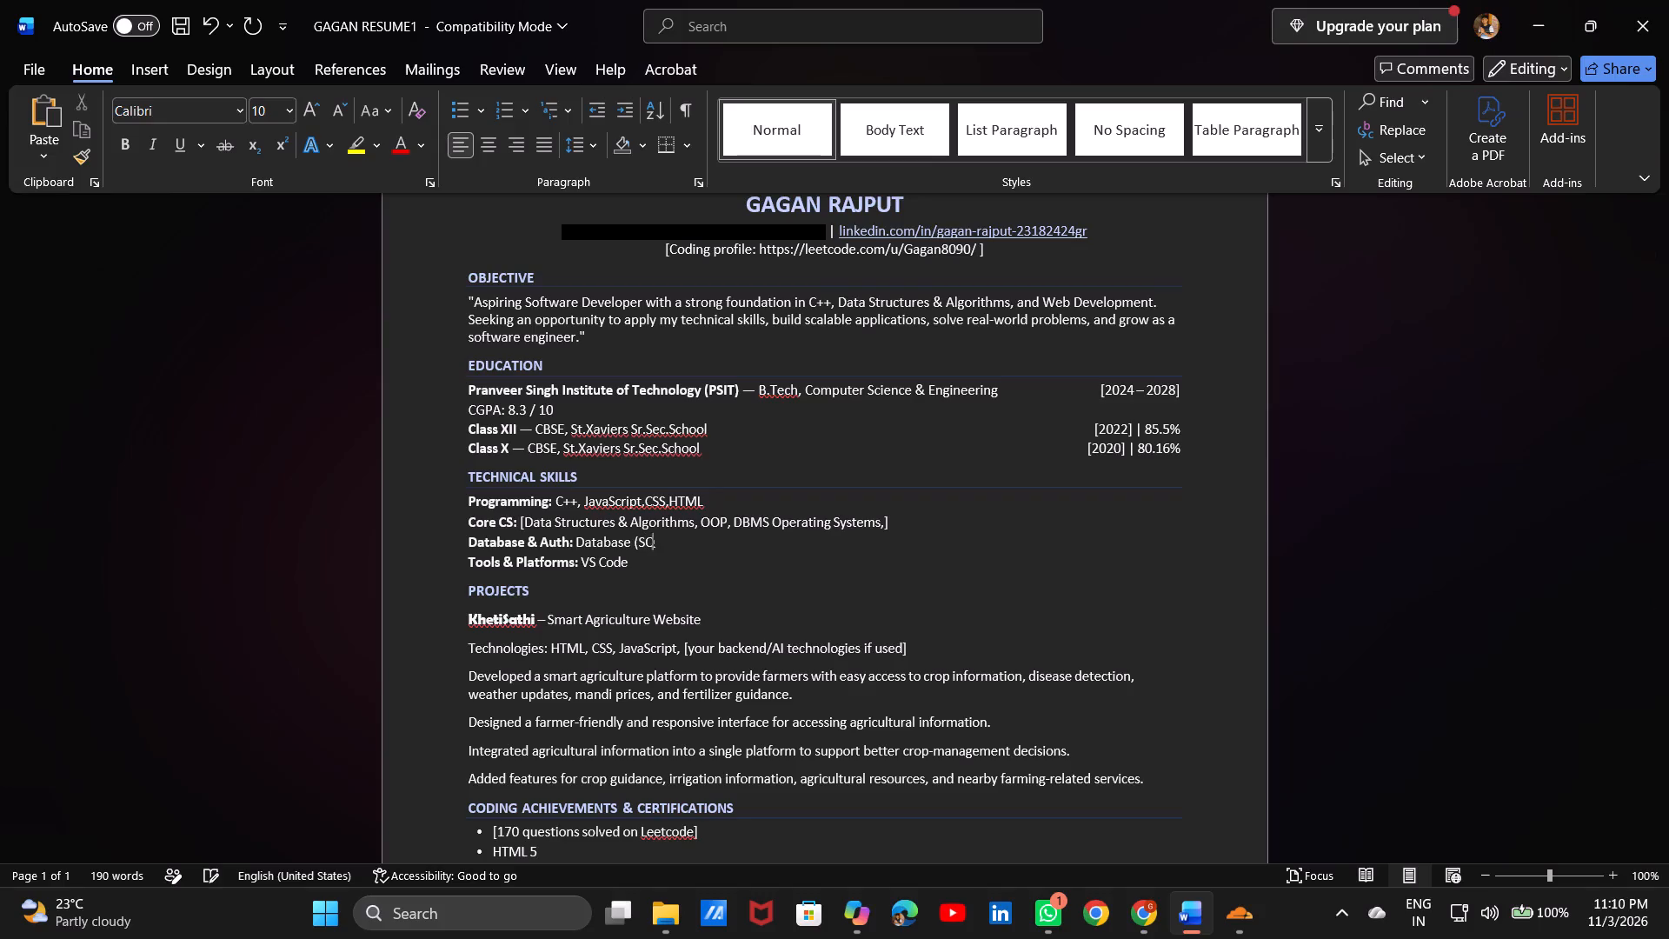
key("shift+parenright")
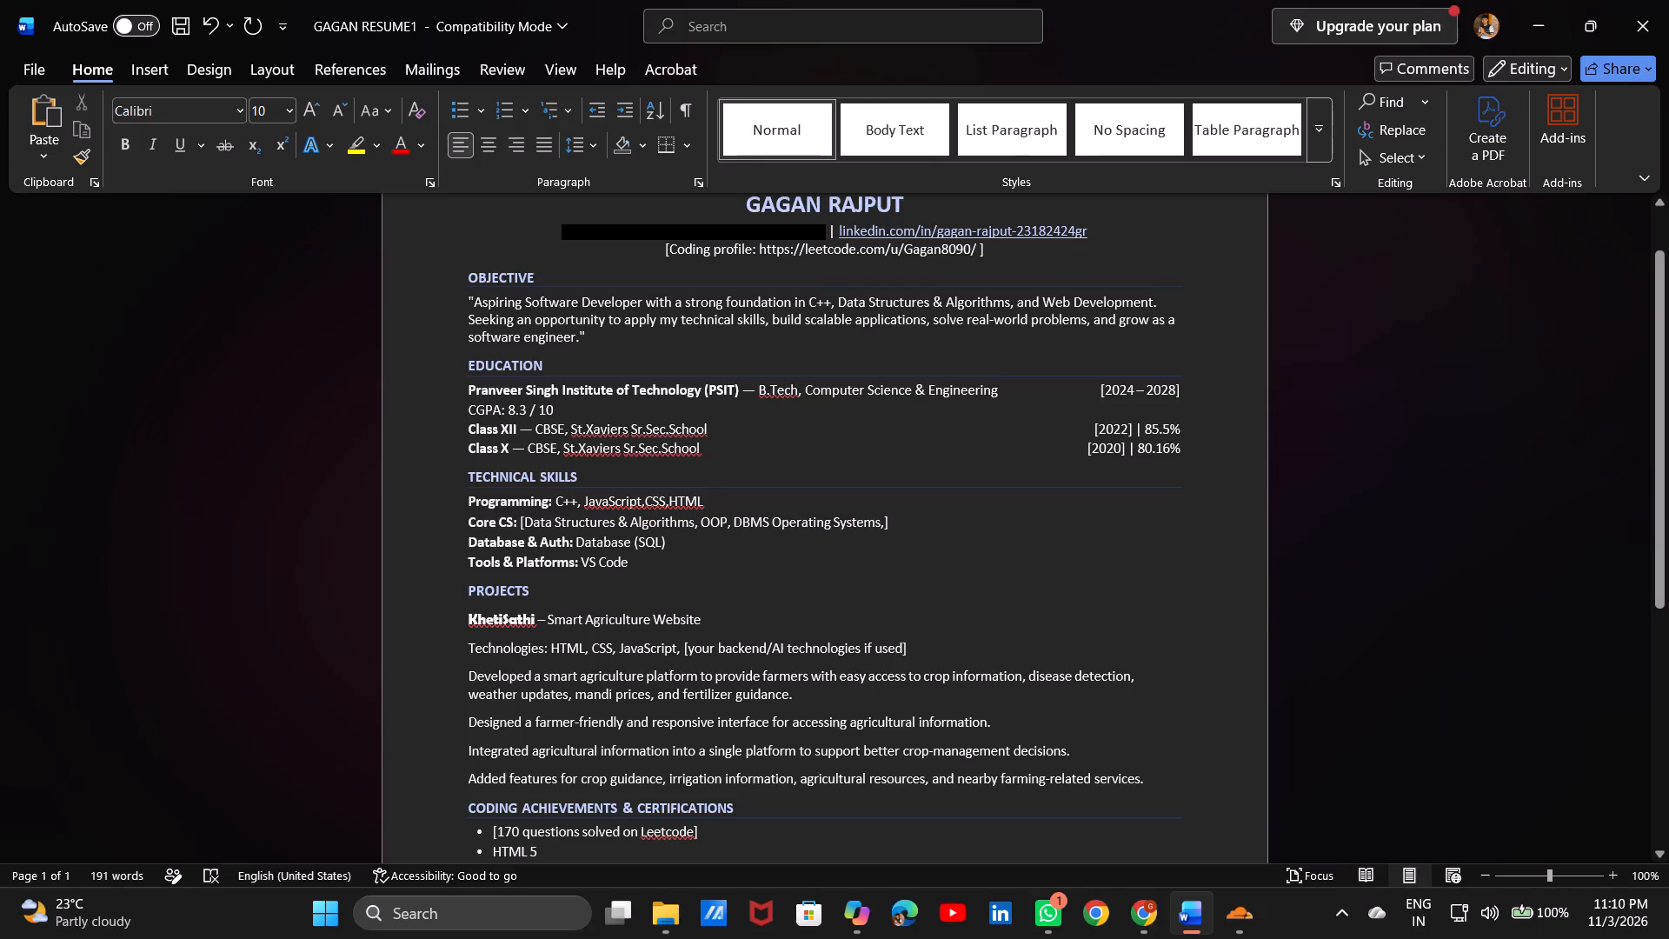
Correct the comma spacing in the Programming skills line so it reads "C++, JavaScript, CSS, HTML".
left_click(640, 496)
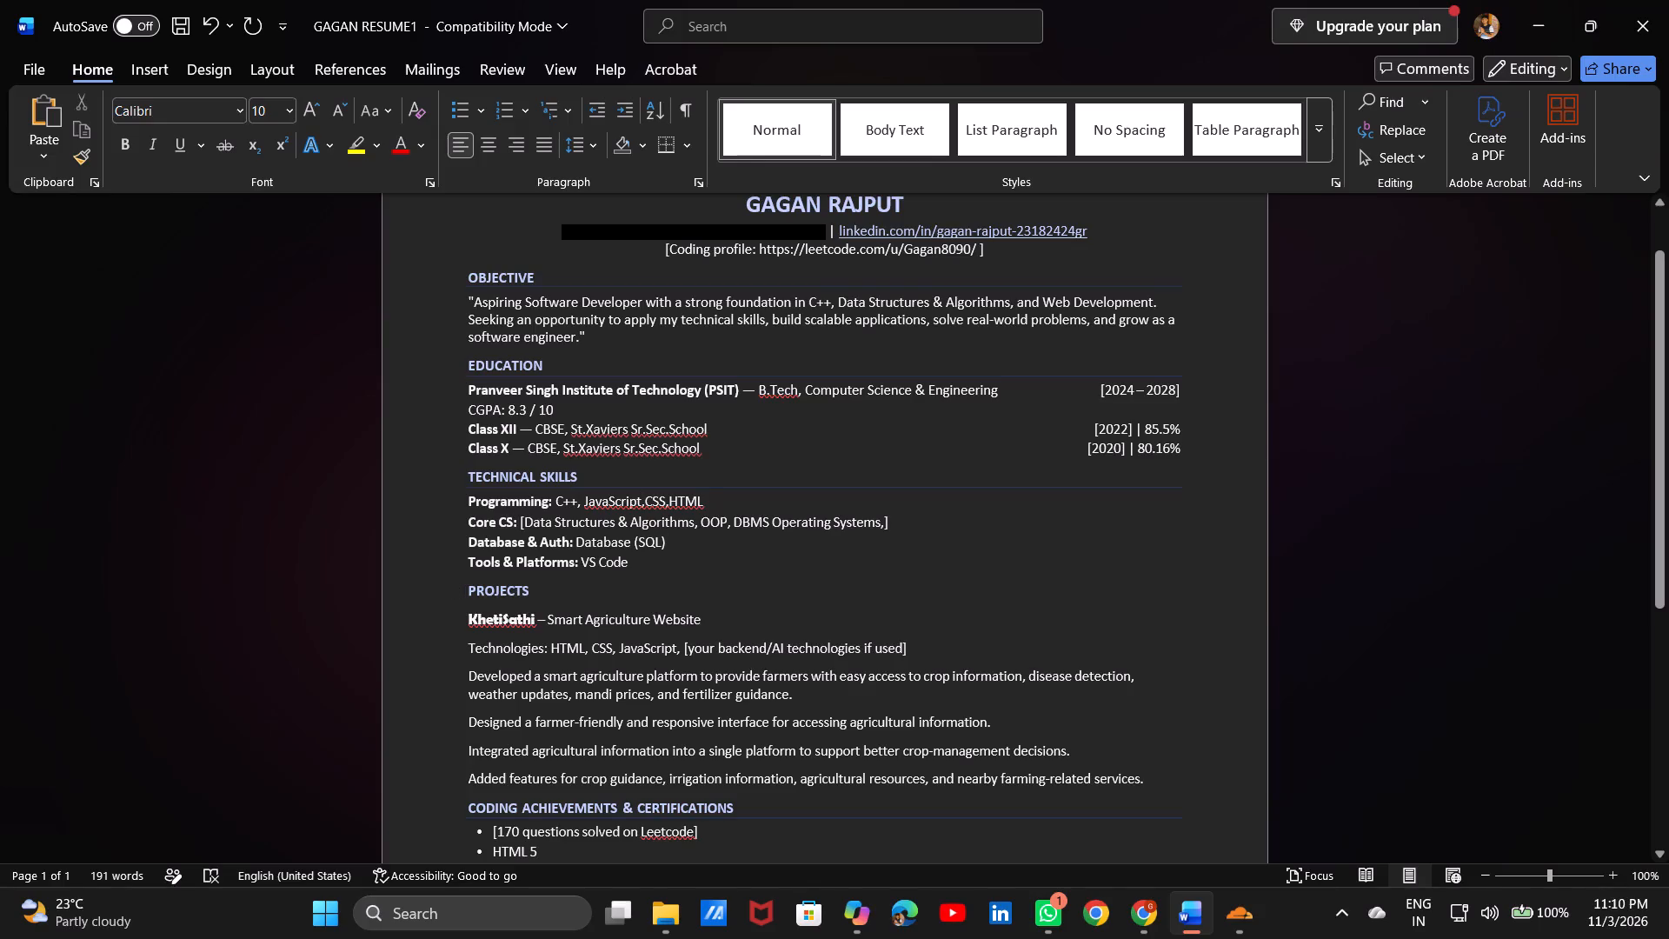
left_click(640, 496)
key("space")
left_click(646, 497)
key("space")
left_click(677, 499)
key("space")
left_click(643, 503)
key("BackSpace")
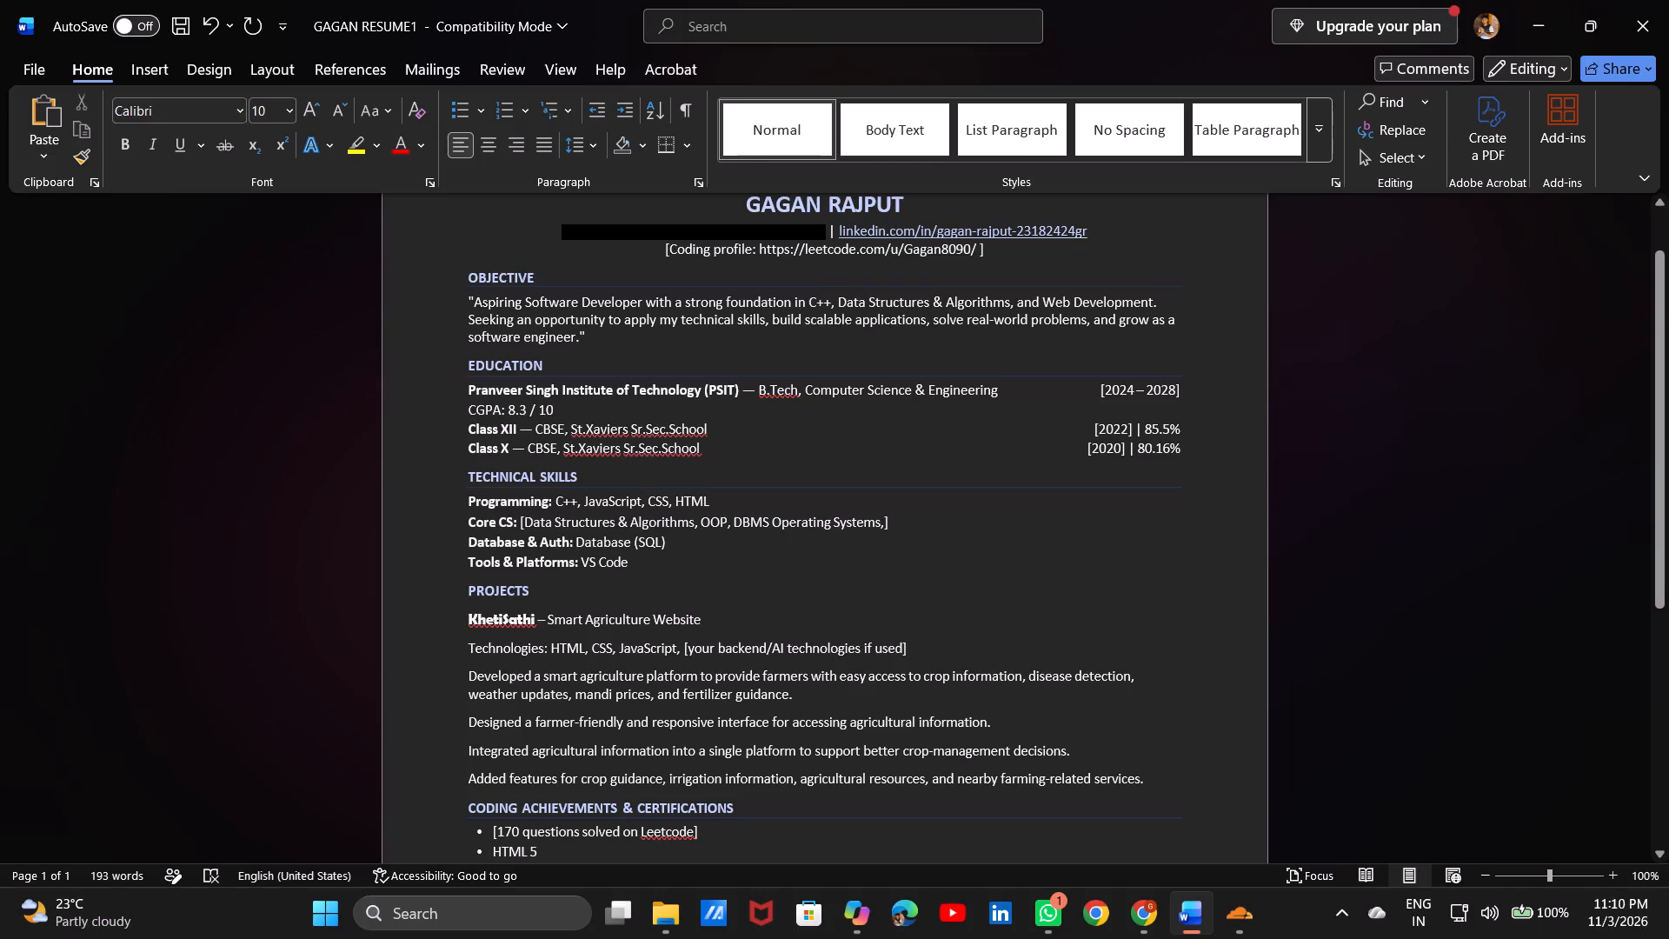
Review the edited resume from top to bottom and save it under its existing file name.
scroll(871, 511, "up", 1)
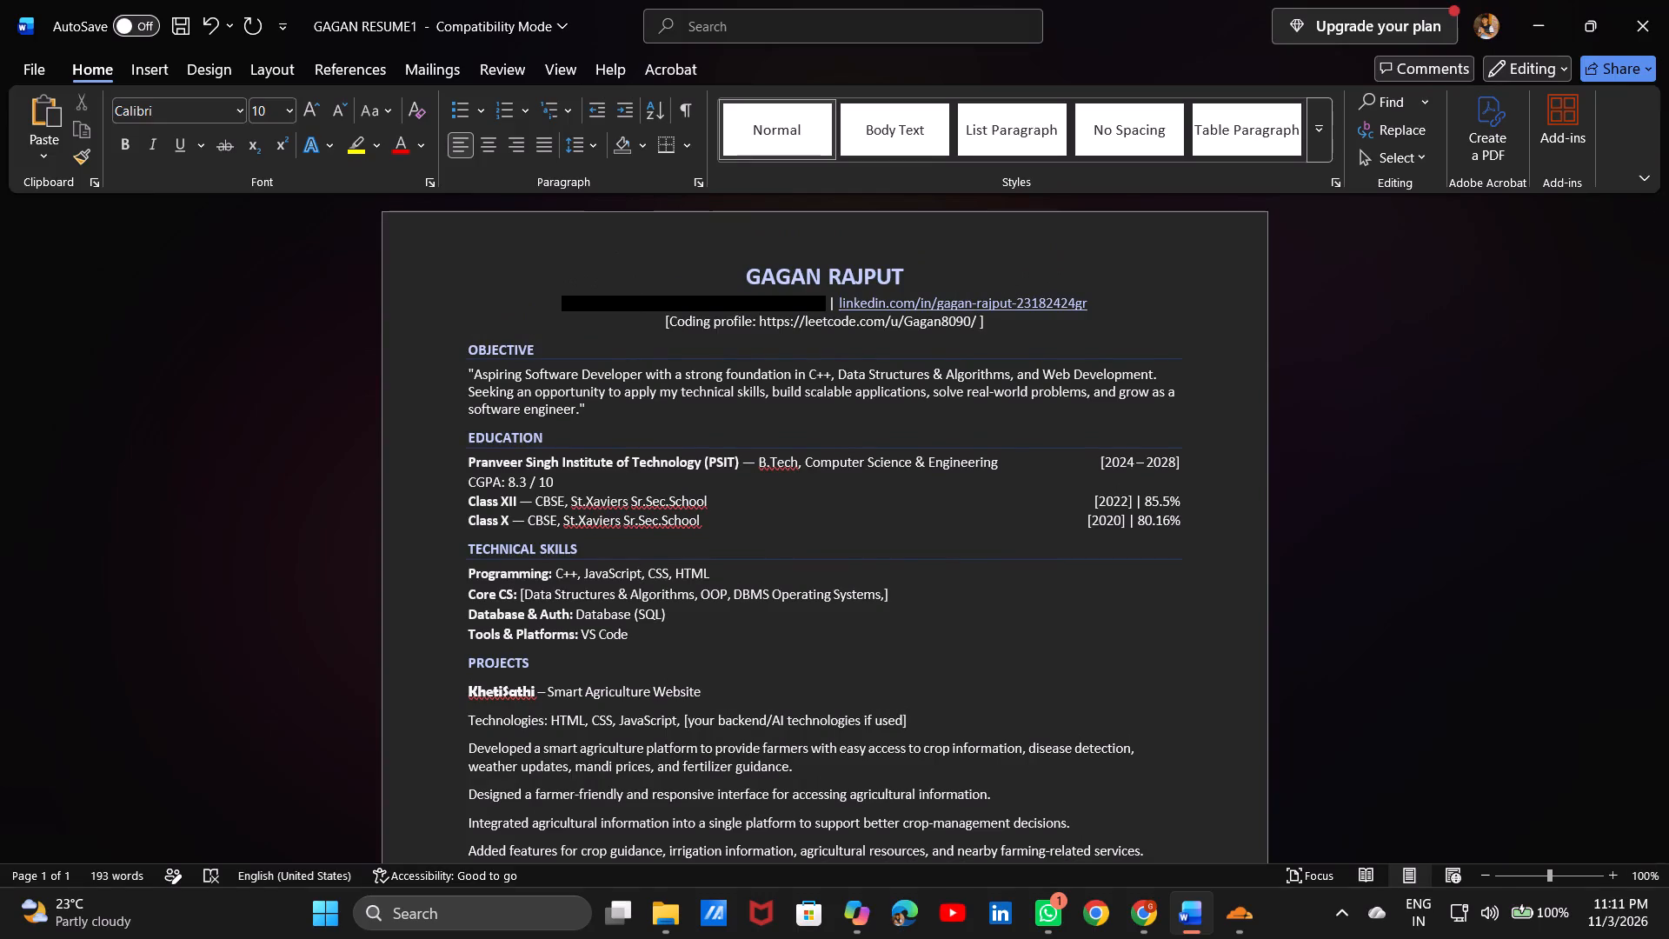
scroll(939, 703, "down", 1)
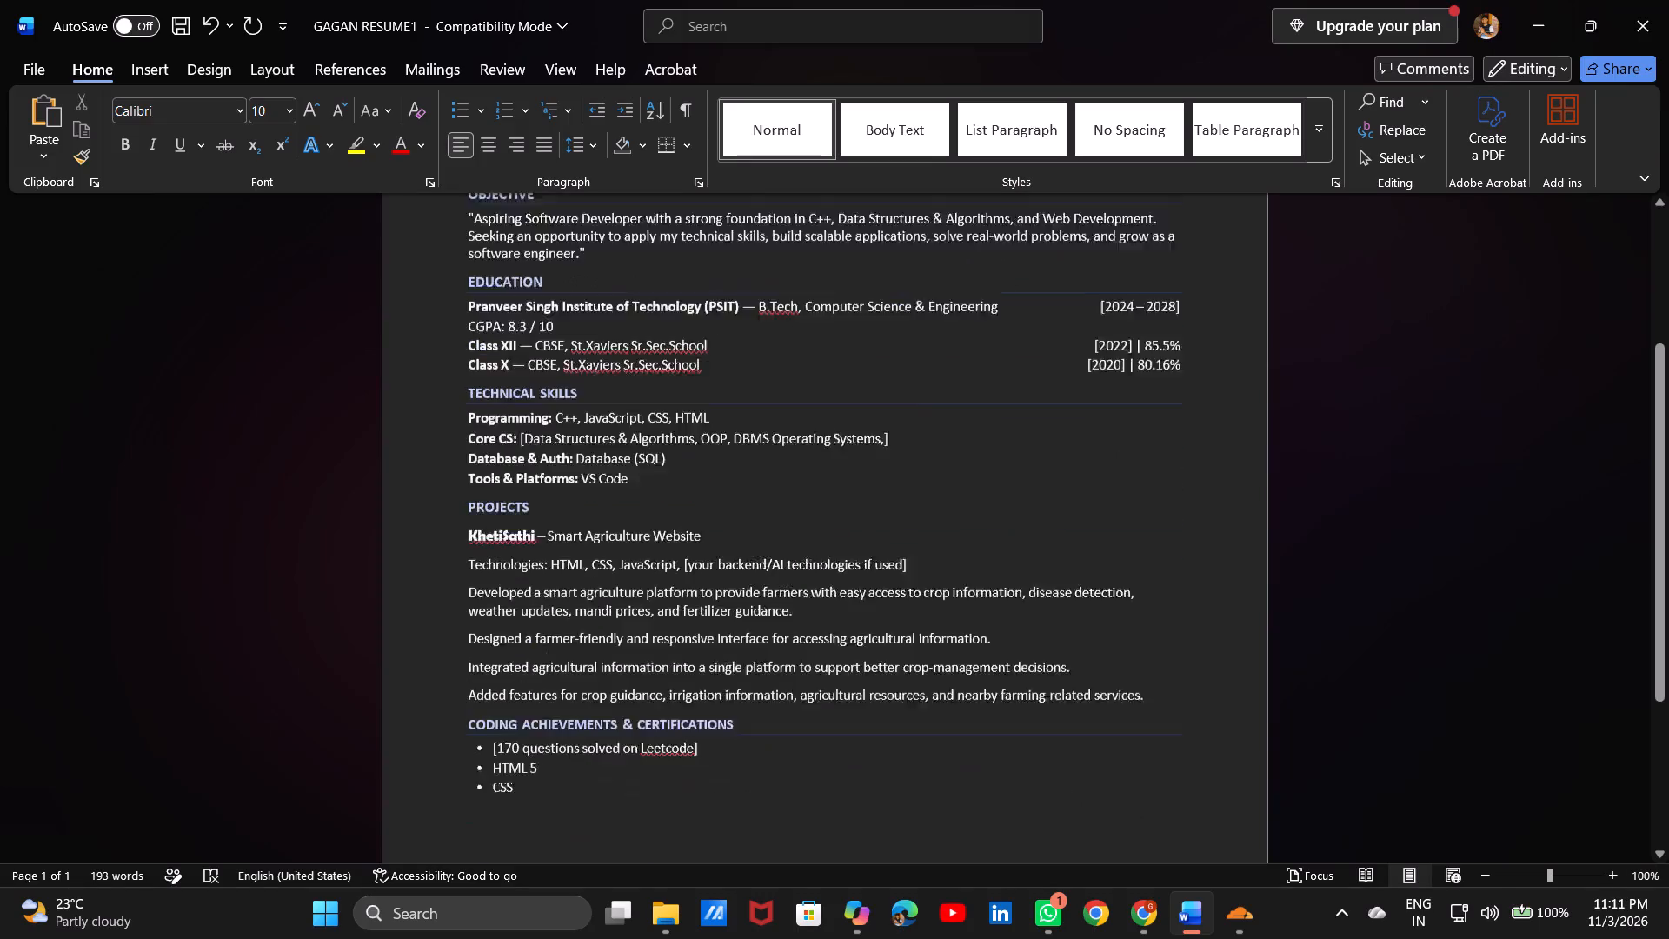
scroll(939, 703, "down", 4)
scroll(939, 703, "up", 7)
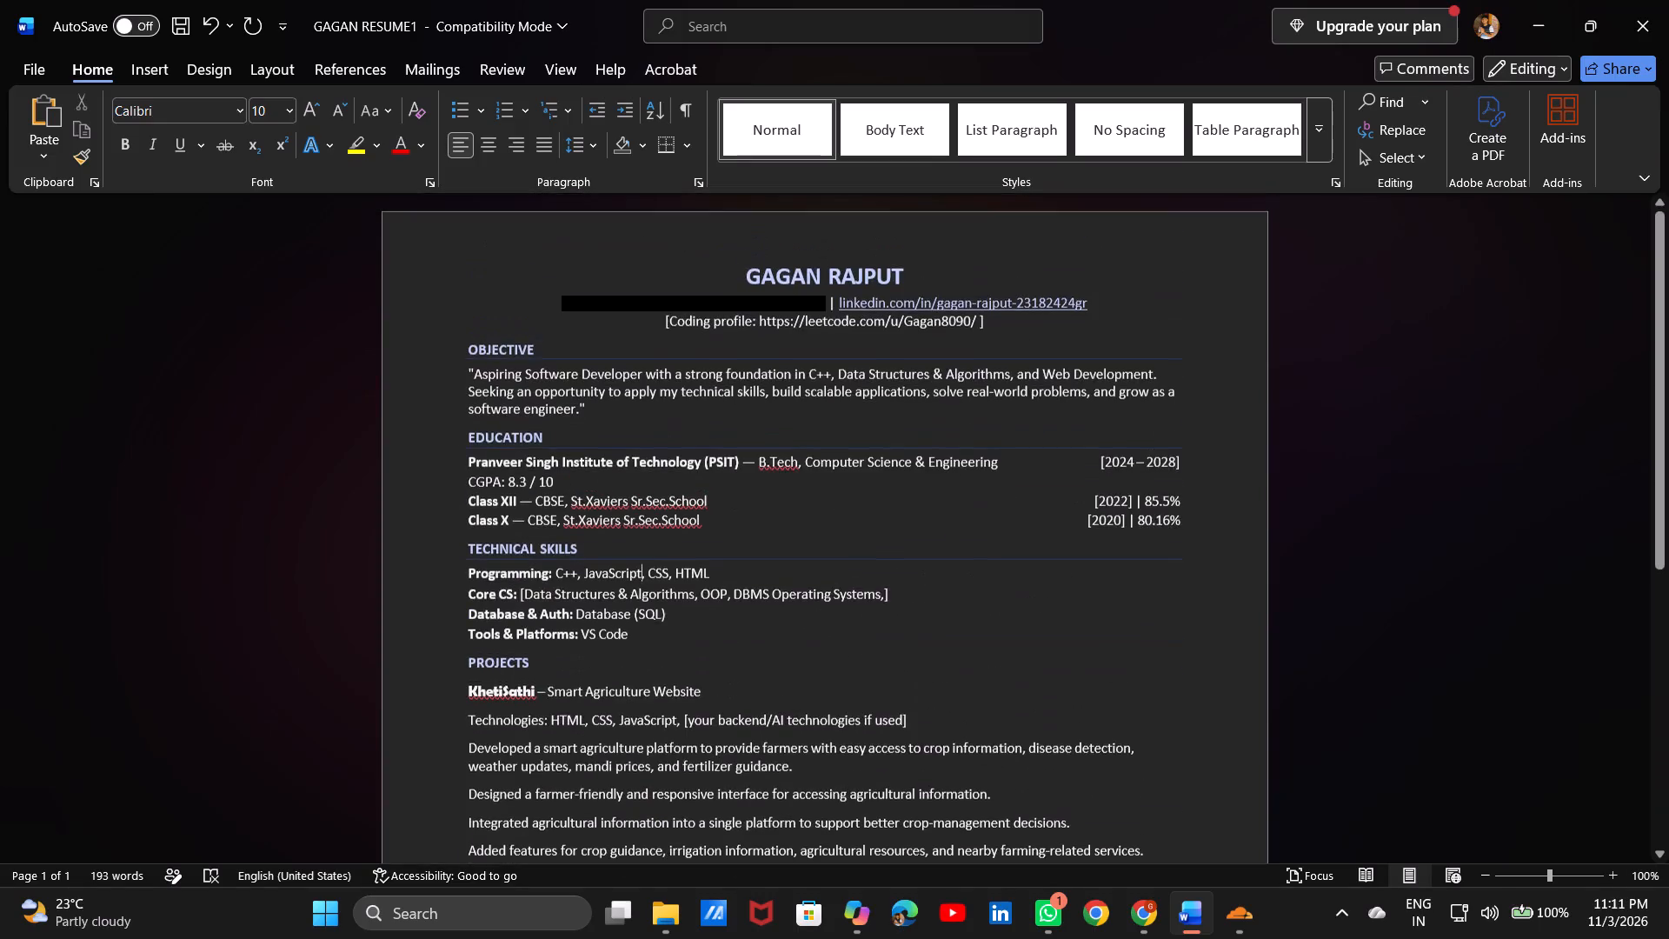
scroll(939, 703, "up", 4)
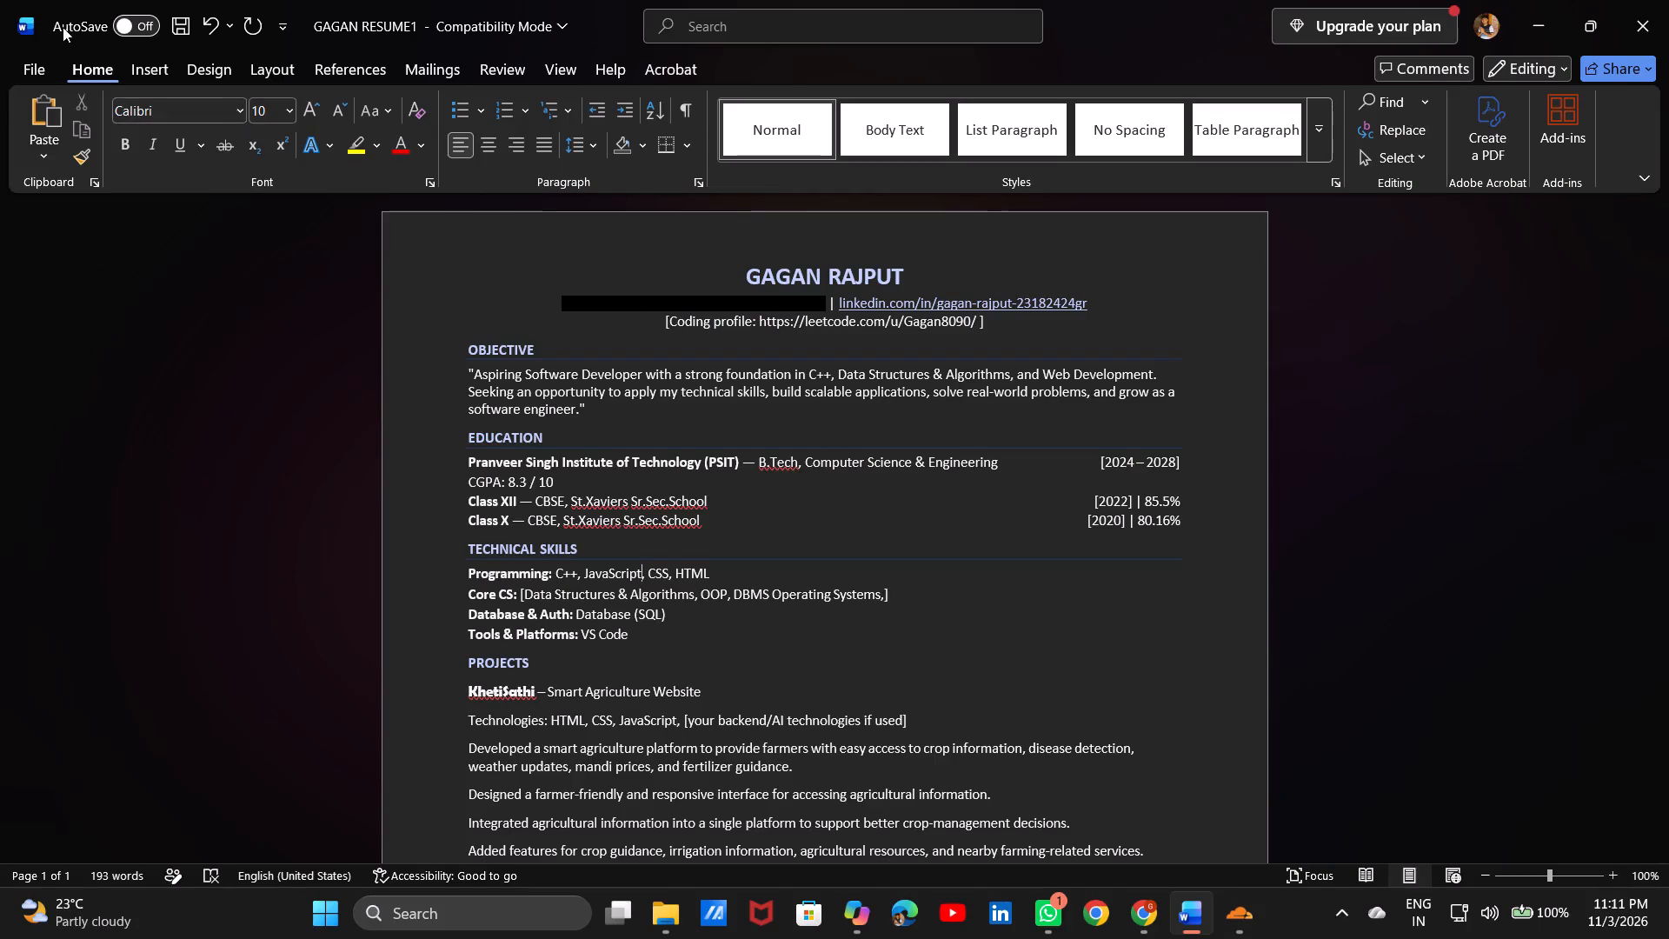
left_click(29, 71)
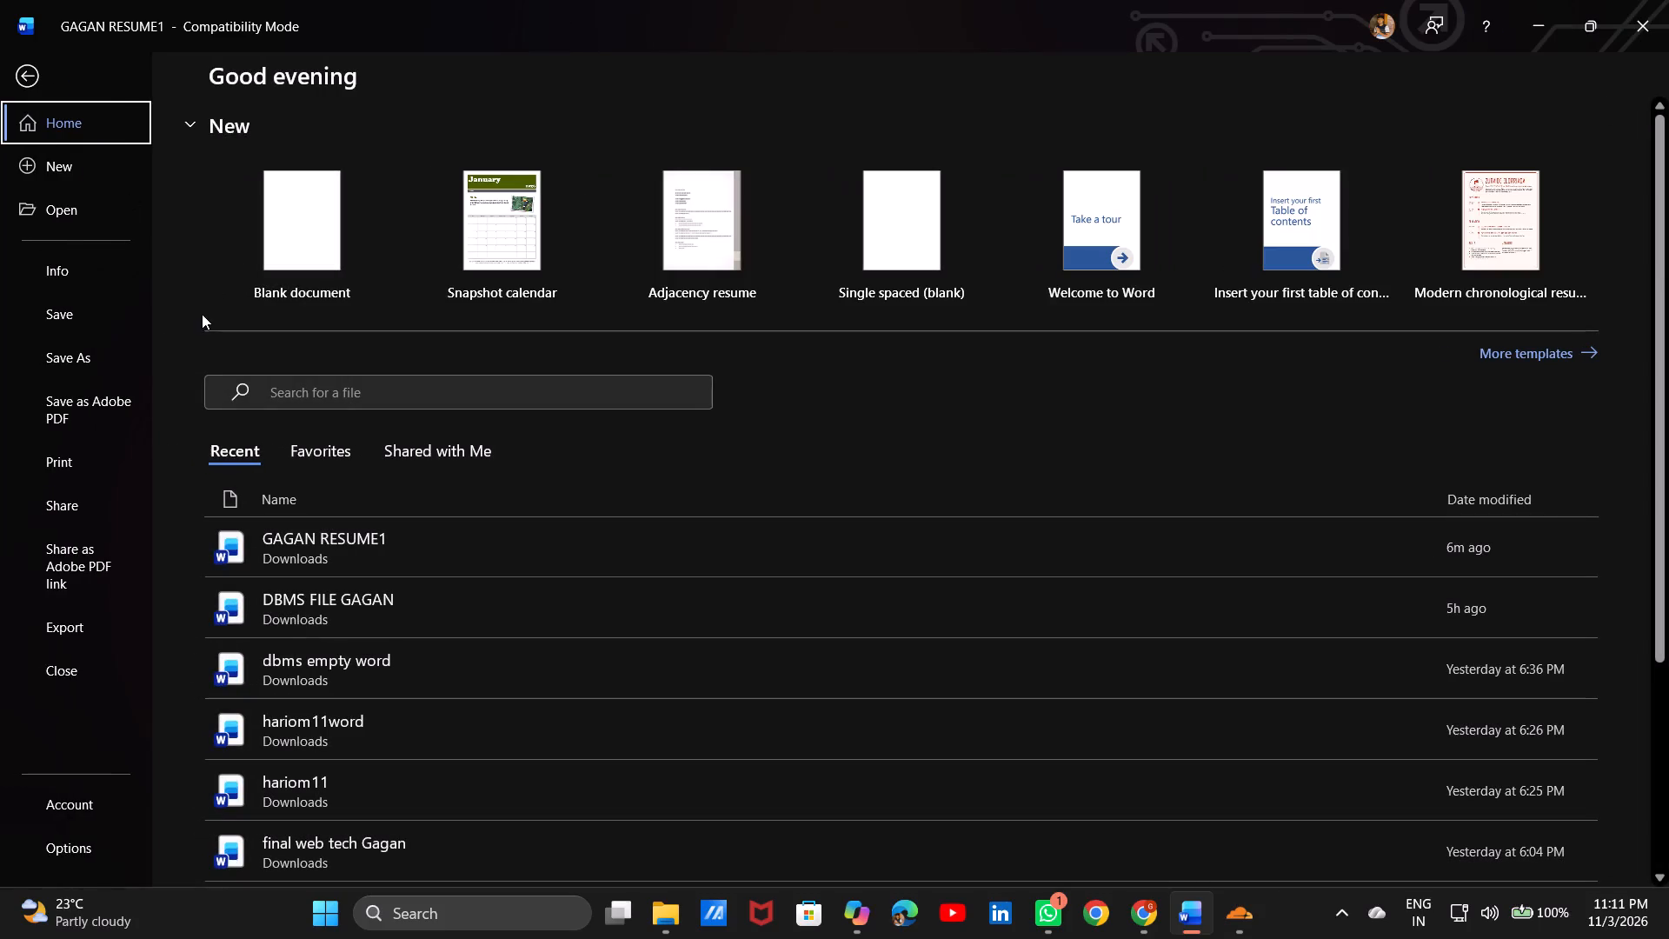
left_click(72, 316)
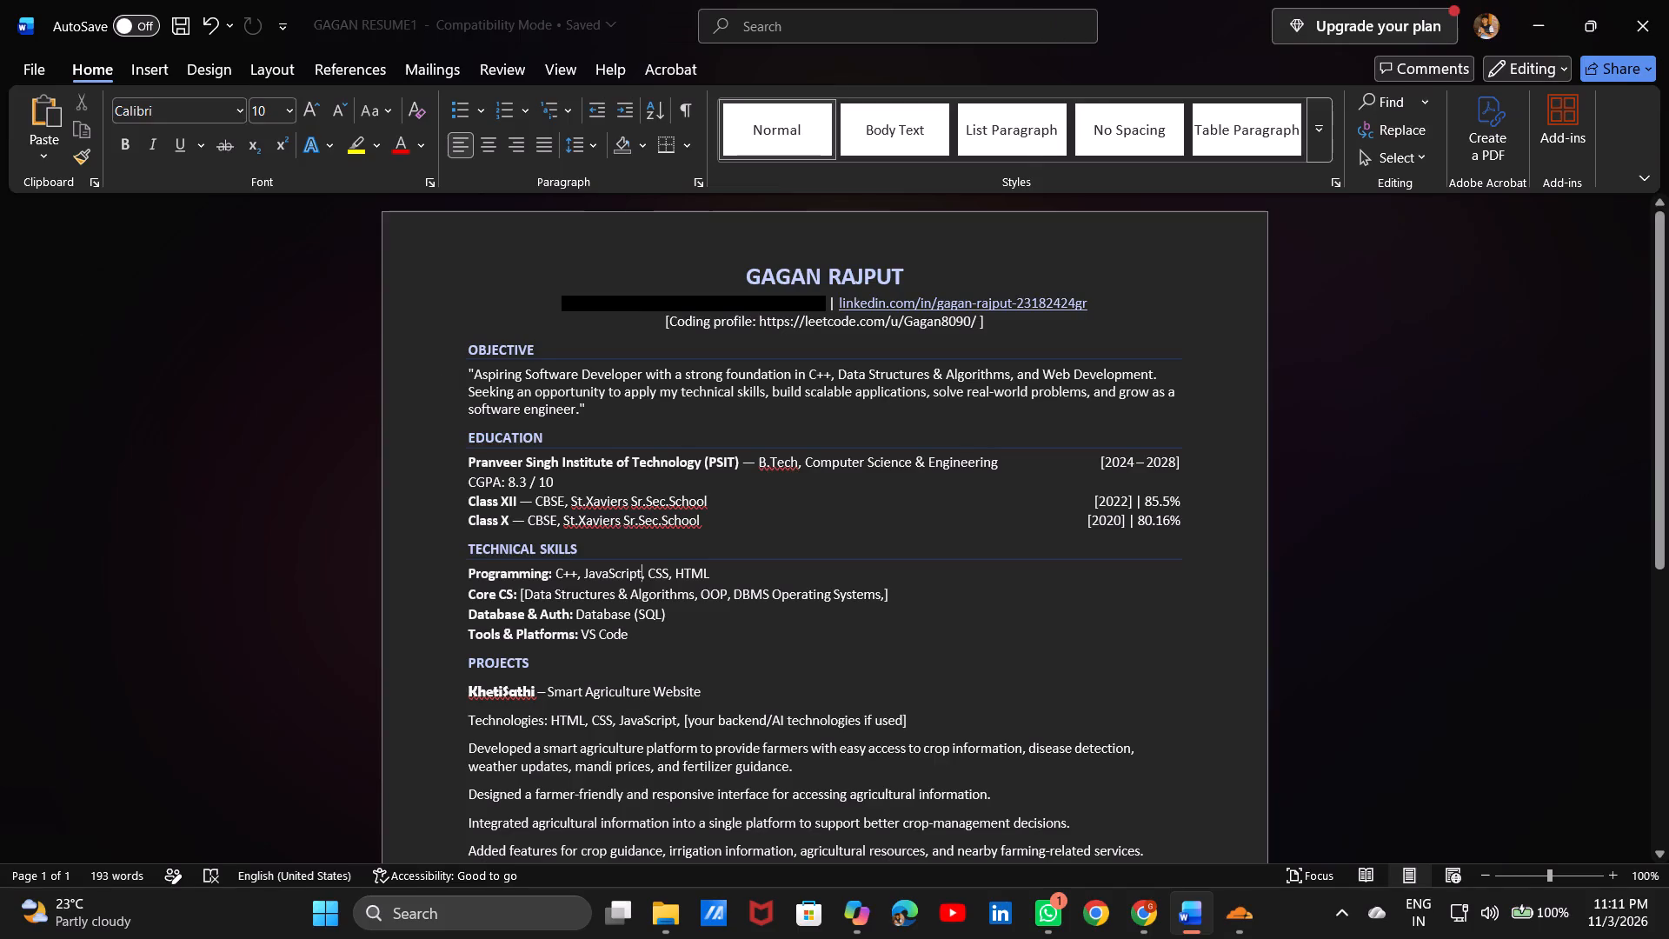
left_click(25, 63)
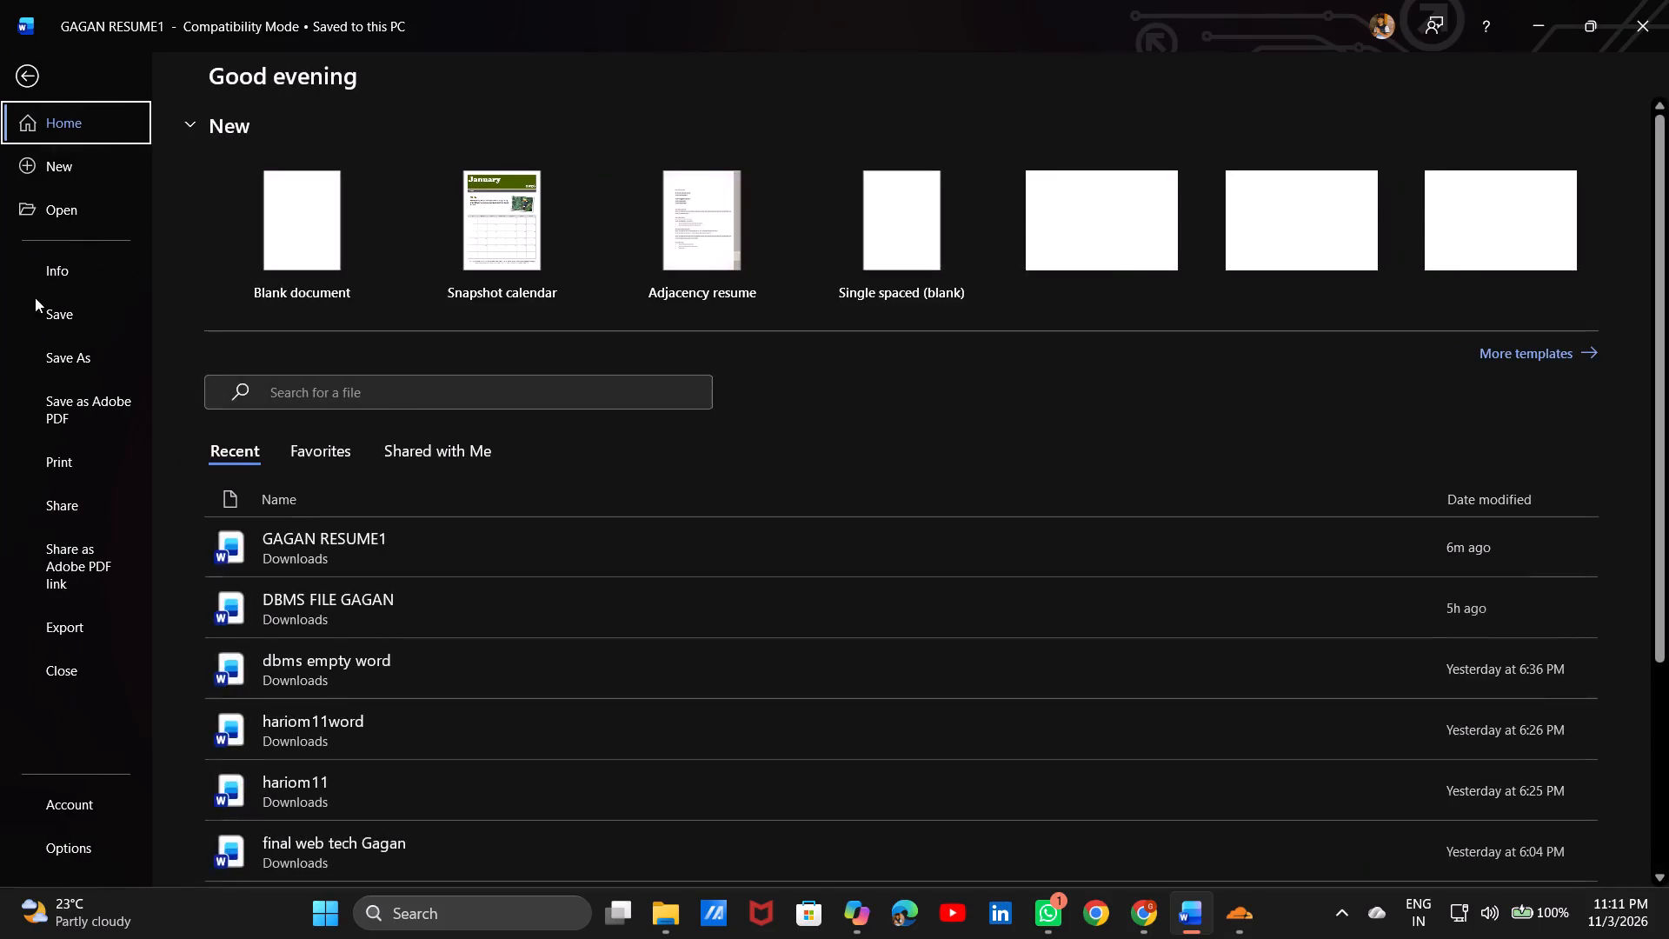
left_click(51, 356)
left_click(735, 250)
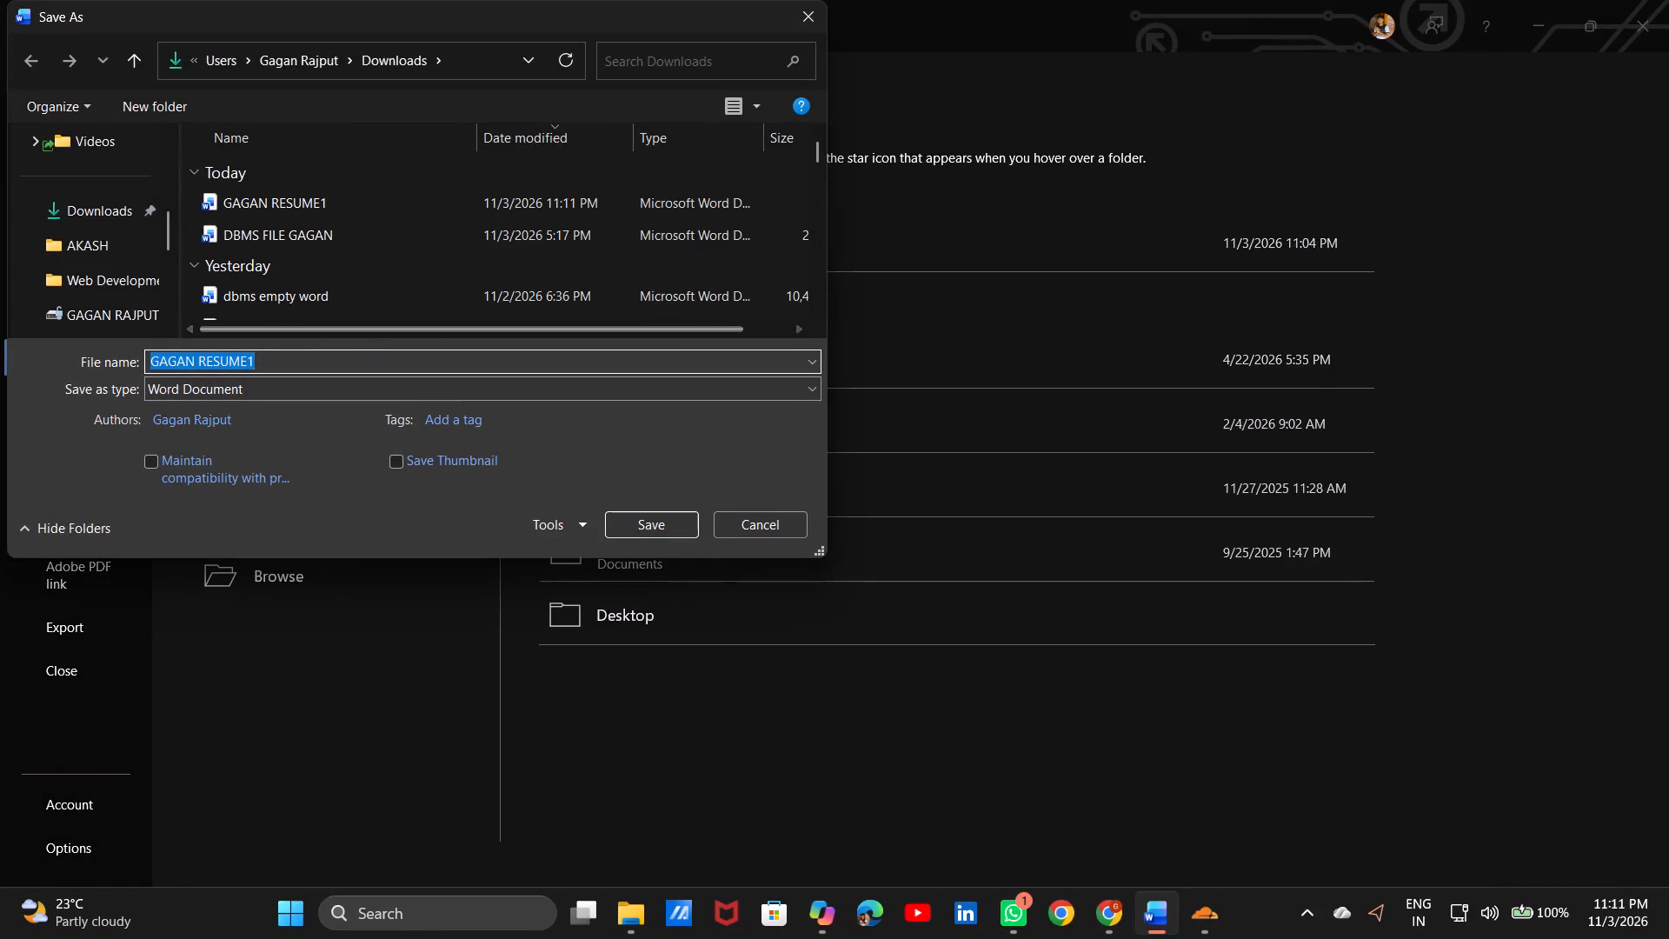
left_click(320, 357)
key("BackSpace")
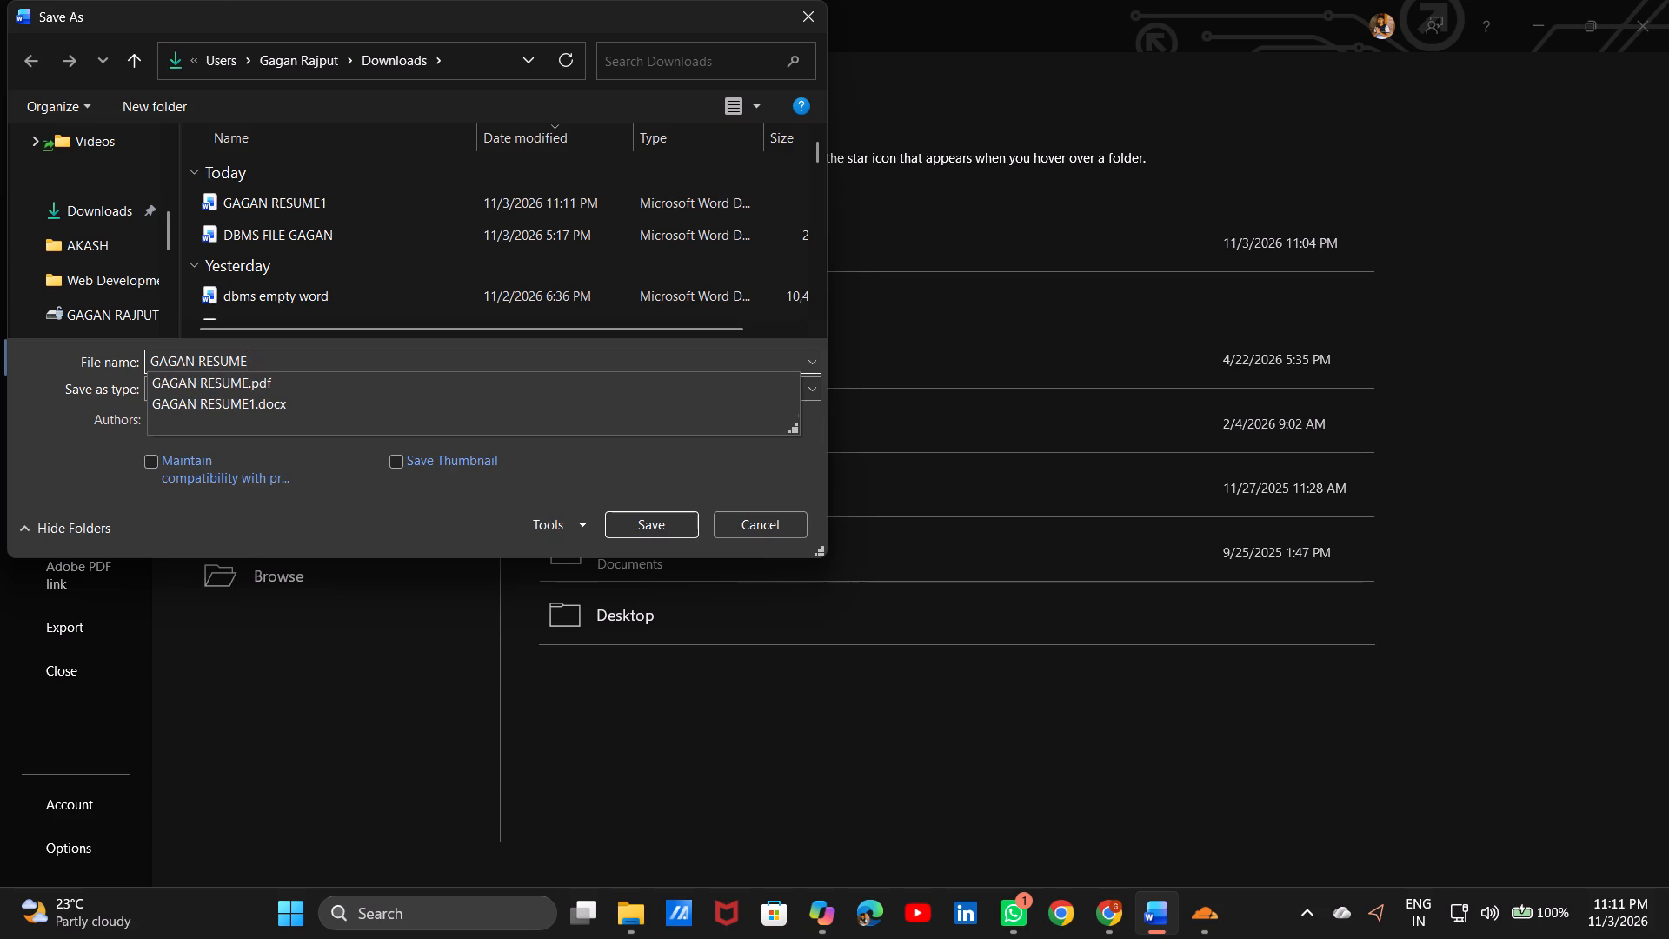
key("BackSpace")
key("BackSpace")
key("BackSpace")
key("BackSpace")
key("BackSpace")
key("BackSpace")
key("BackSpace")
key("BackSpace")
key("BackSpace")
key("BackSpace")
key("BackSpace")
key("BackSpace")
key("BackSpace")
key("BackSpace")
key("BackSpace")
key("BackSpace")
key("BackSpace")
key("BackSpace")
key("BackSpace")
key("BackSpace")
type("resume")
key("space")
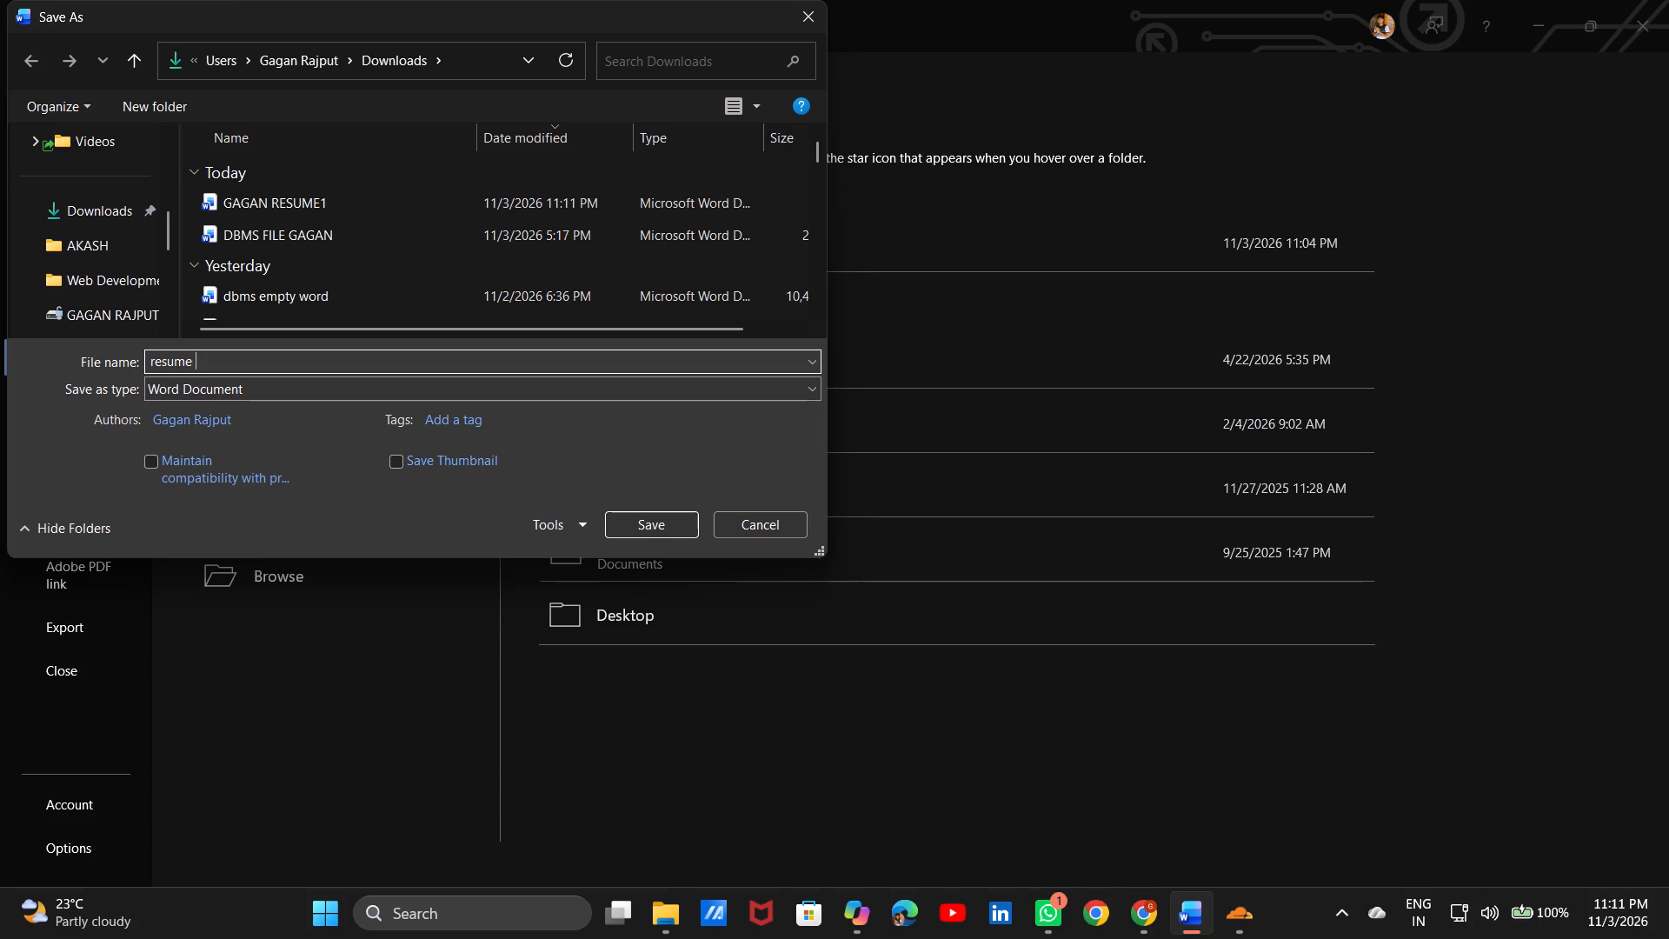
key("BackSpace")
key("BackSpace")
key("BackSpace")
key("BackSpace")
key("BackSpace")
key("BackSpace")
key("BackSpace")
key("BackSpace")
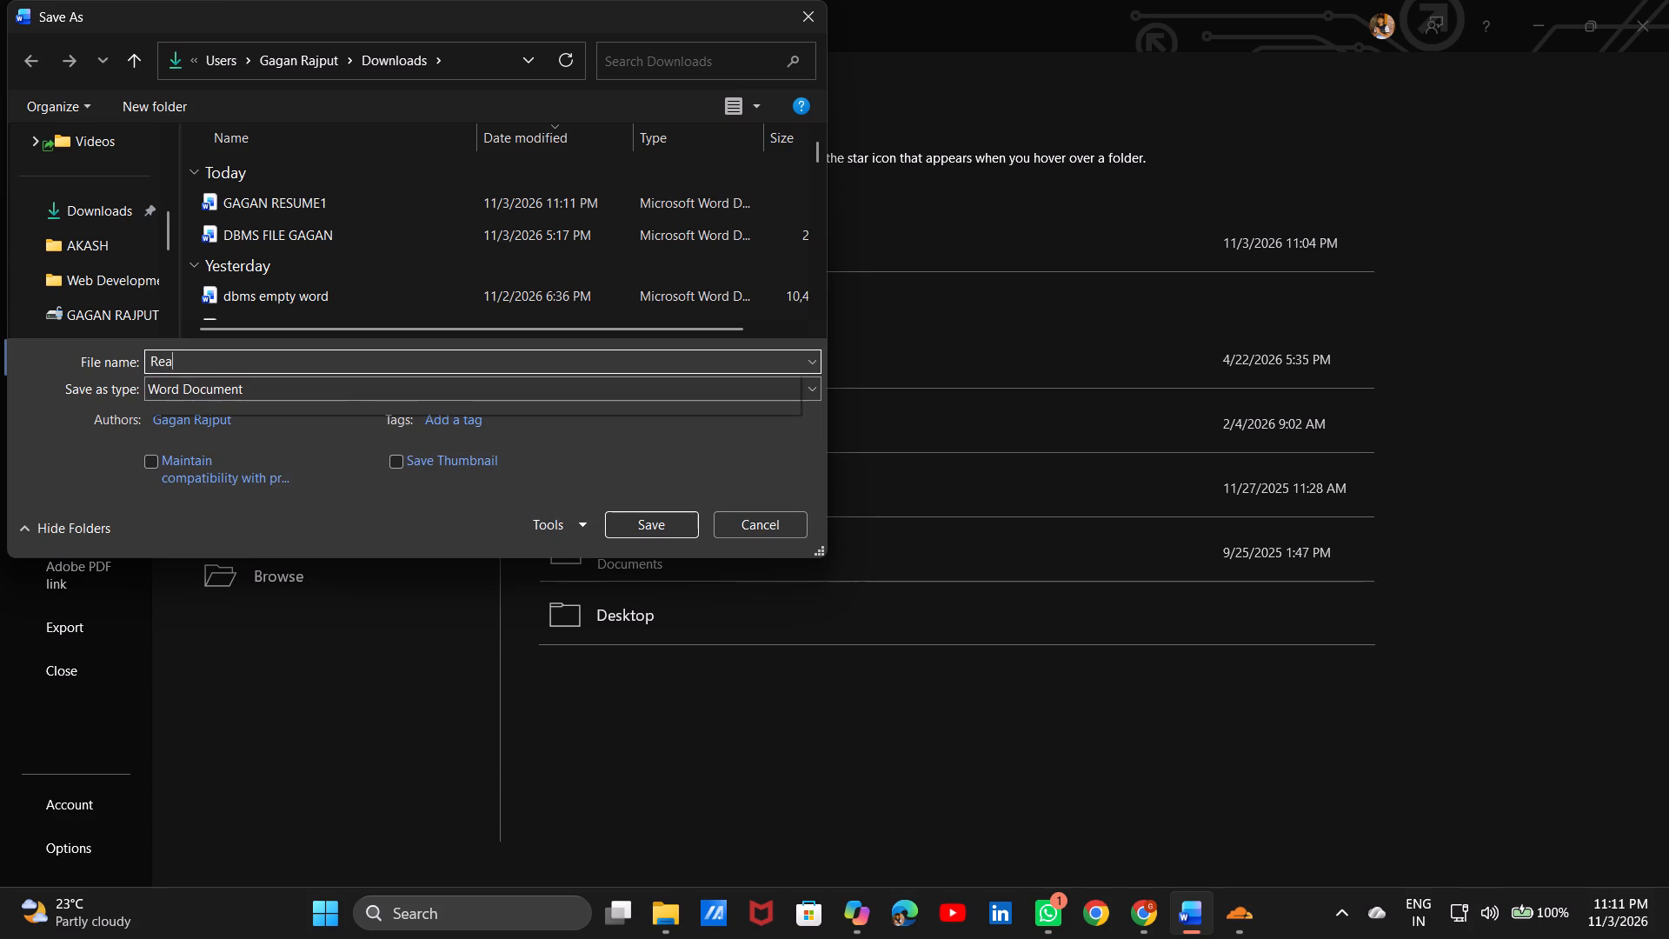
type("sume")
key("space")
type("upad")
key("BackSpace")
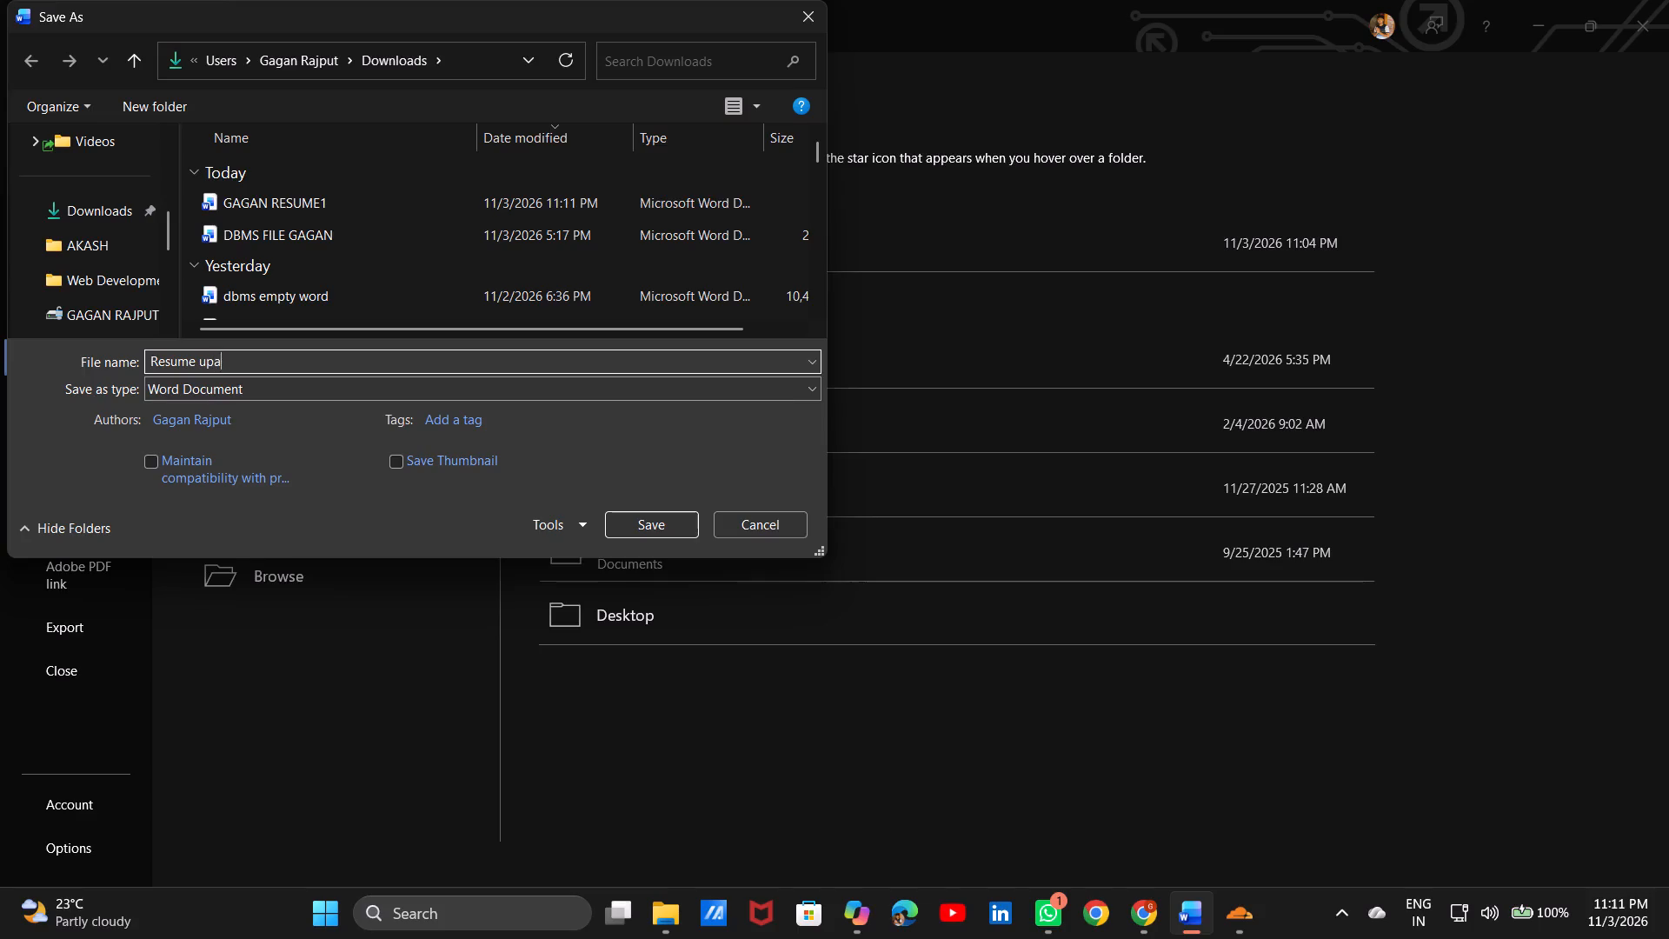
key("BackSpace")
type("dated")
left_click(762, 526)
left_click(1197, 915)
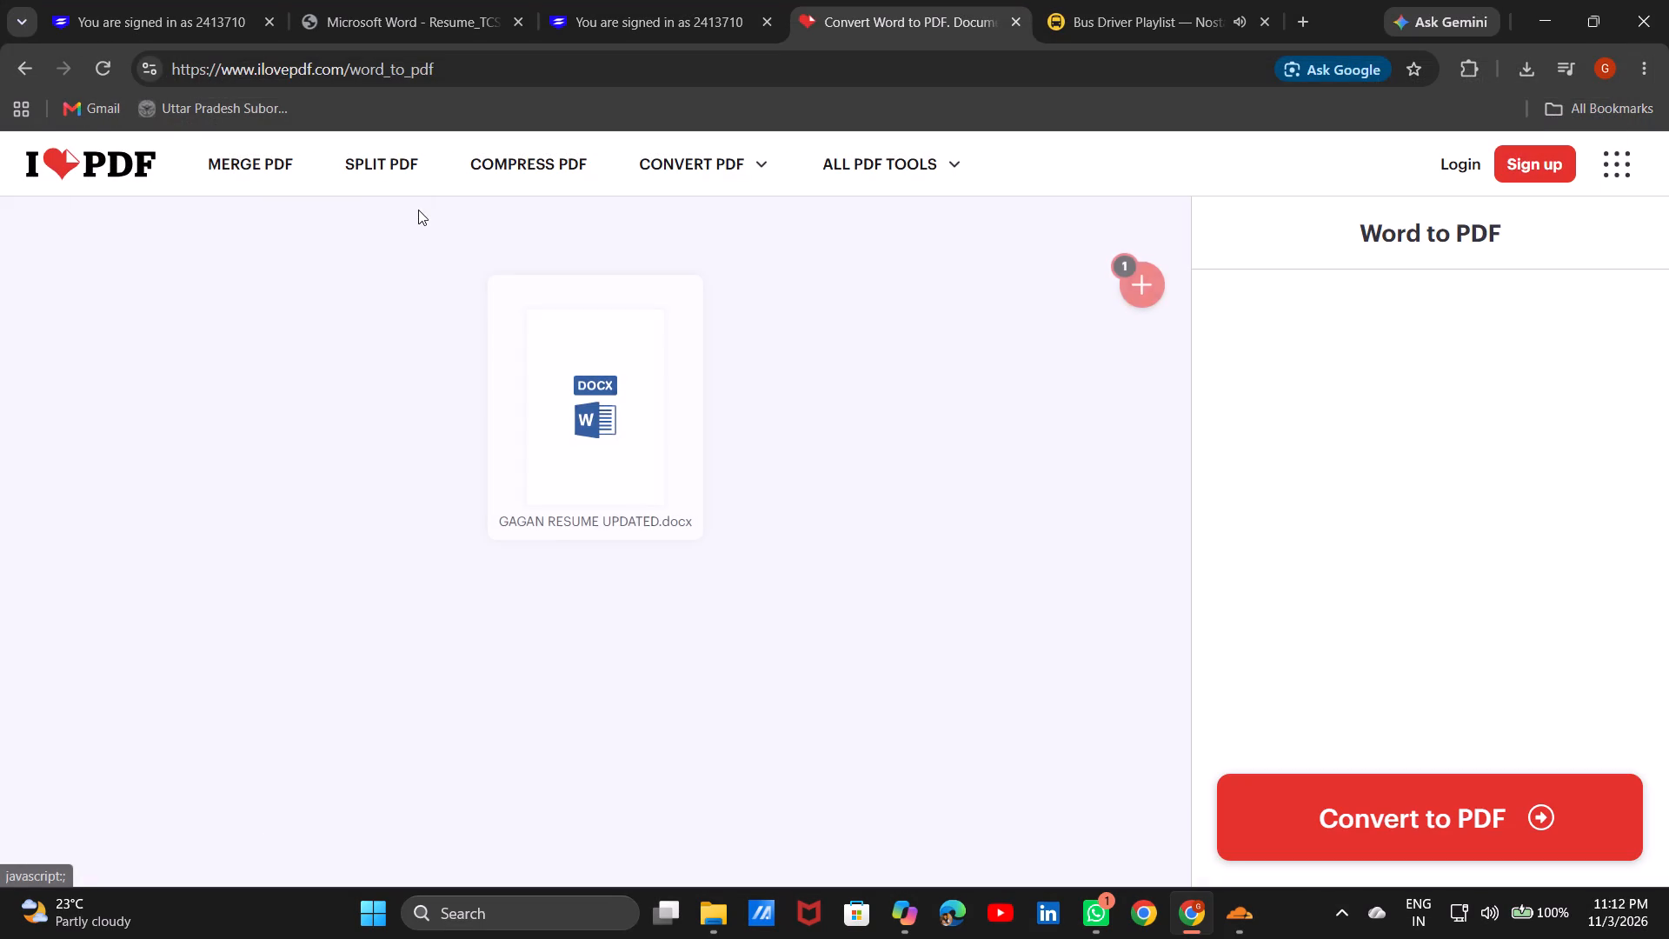
left_click(1390, 819)
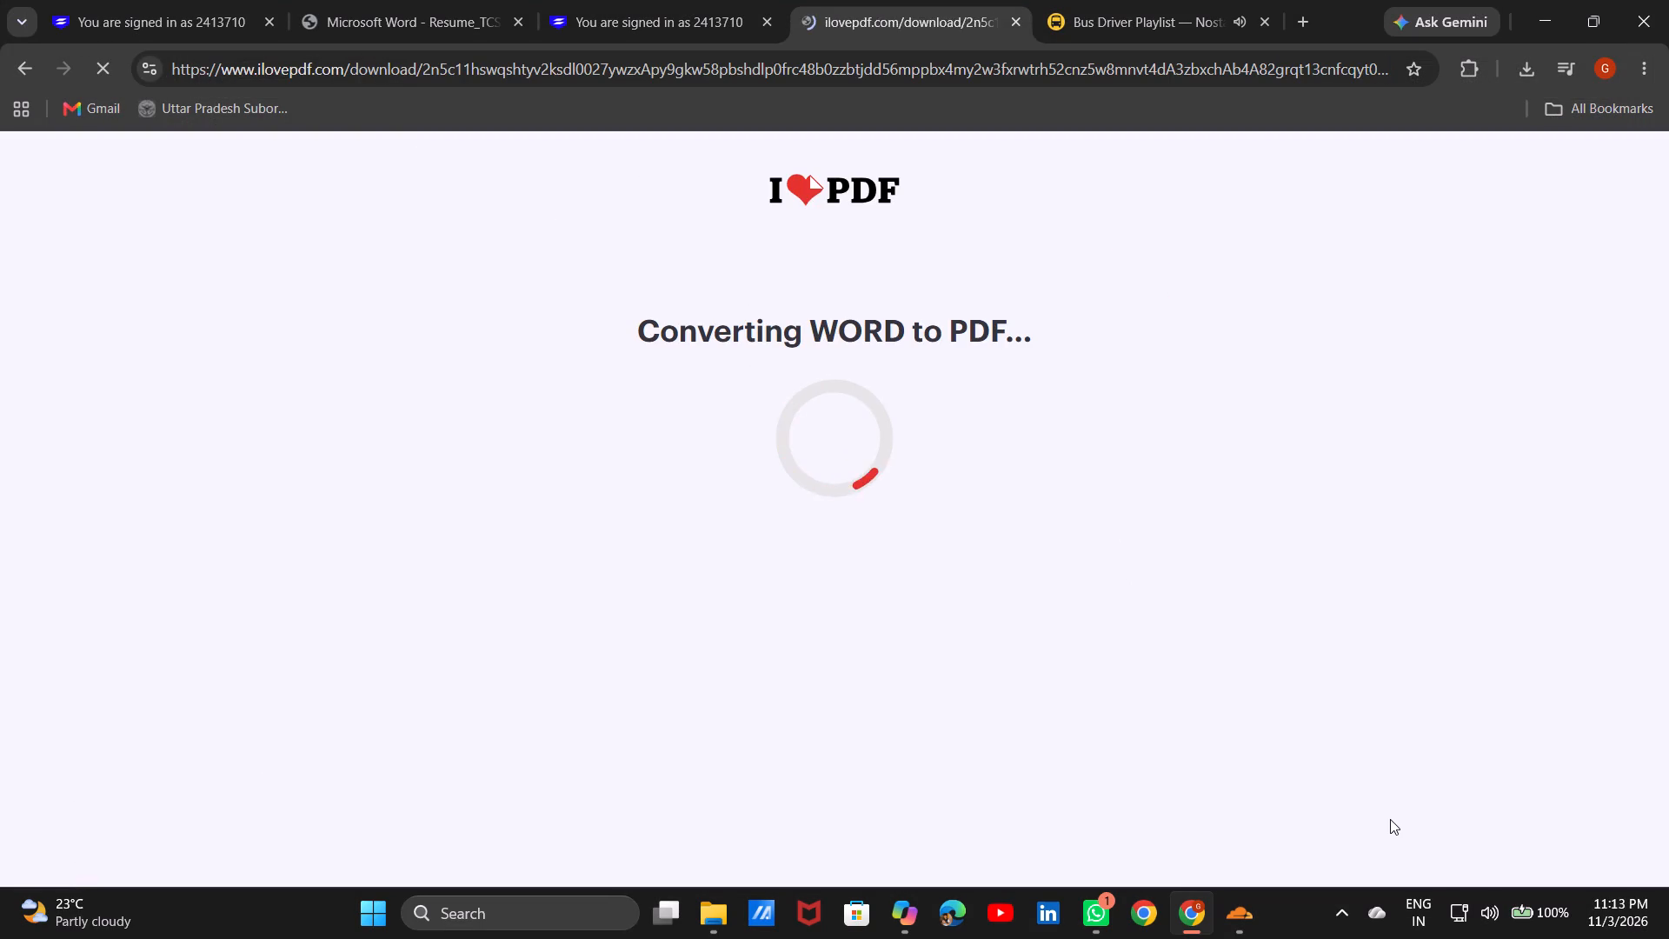
left_click(960, 390)
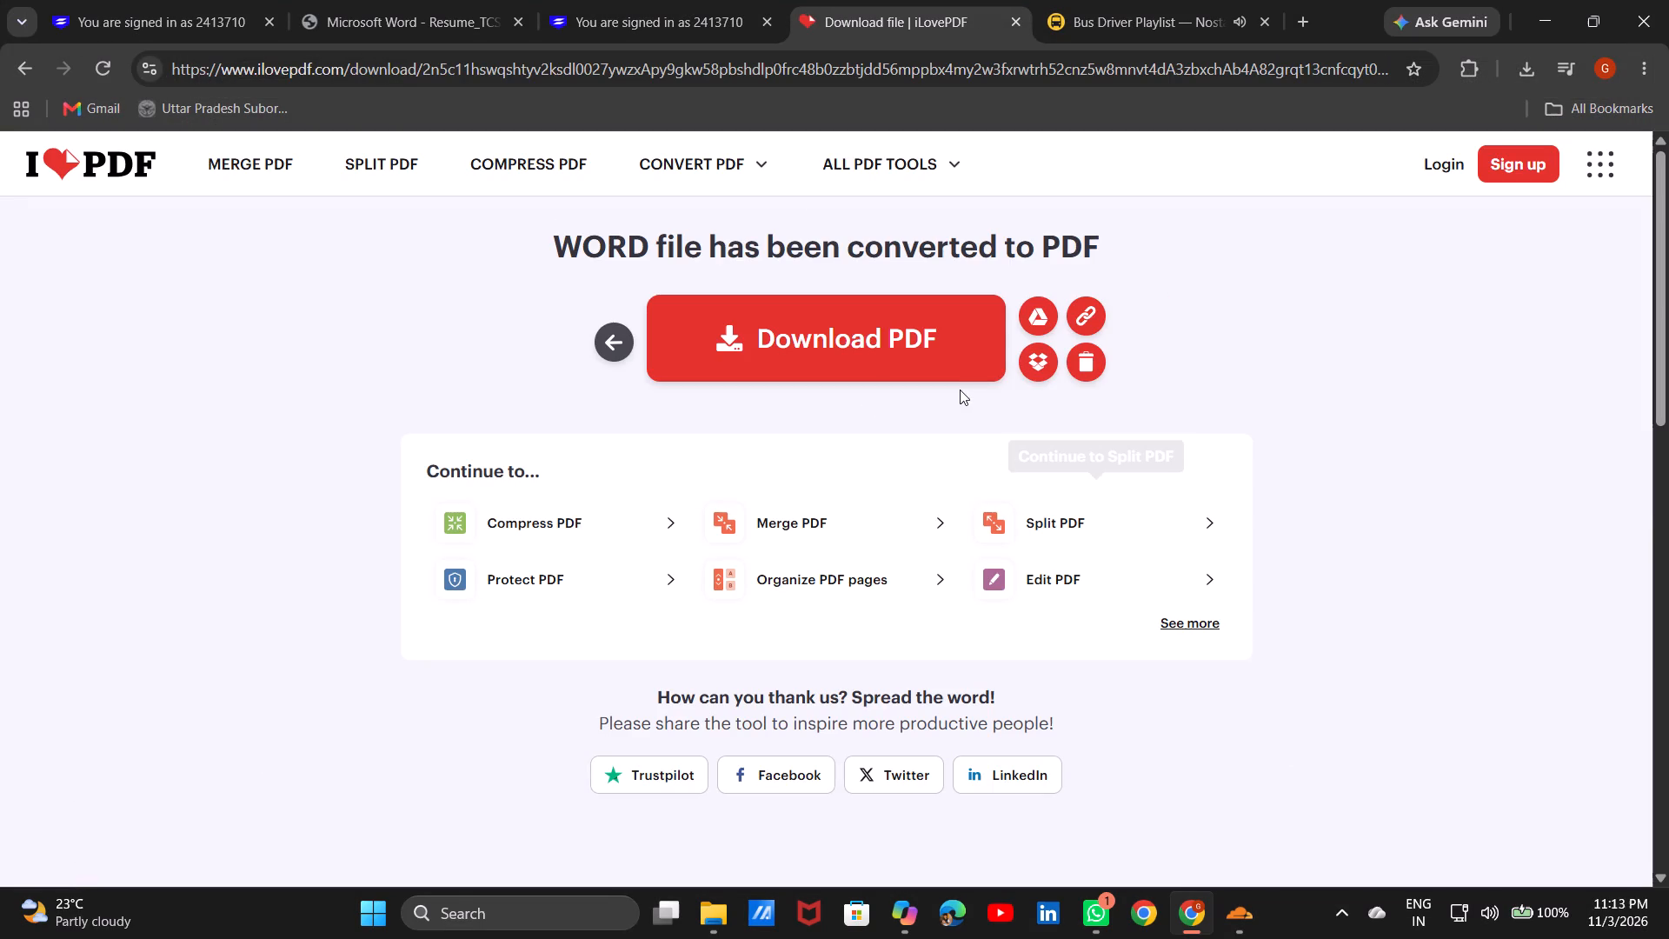
Download the converted PDF to the Downloads folder under the name "GAGAN RESUME UPDATED pdf".
left_click(951, 362)
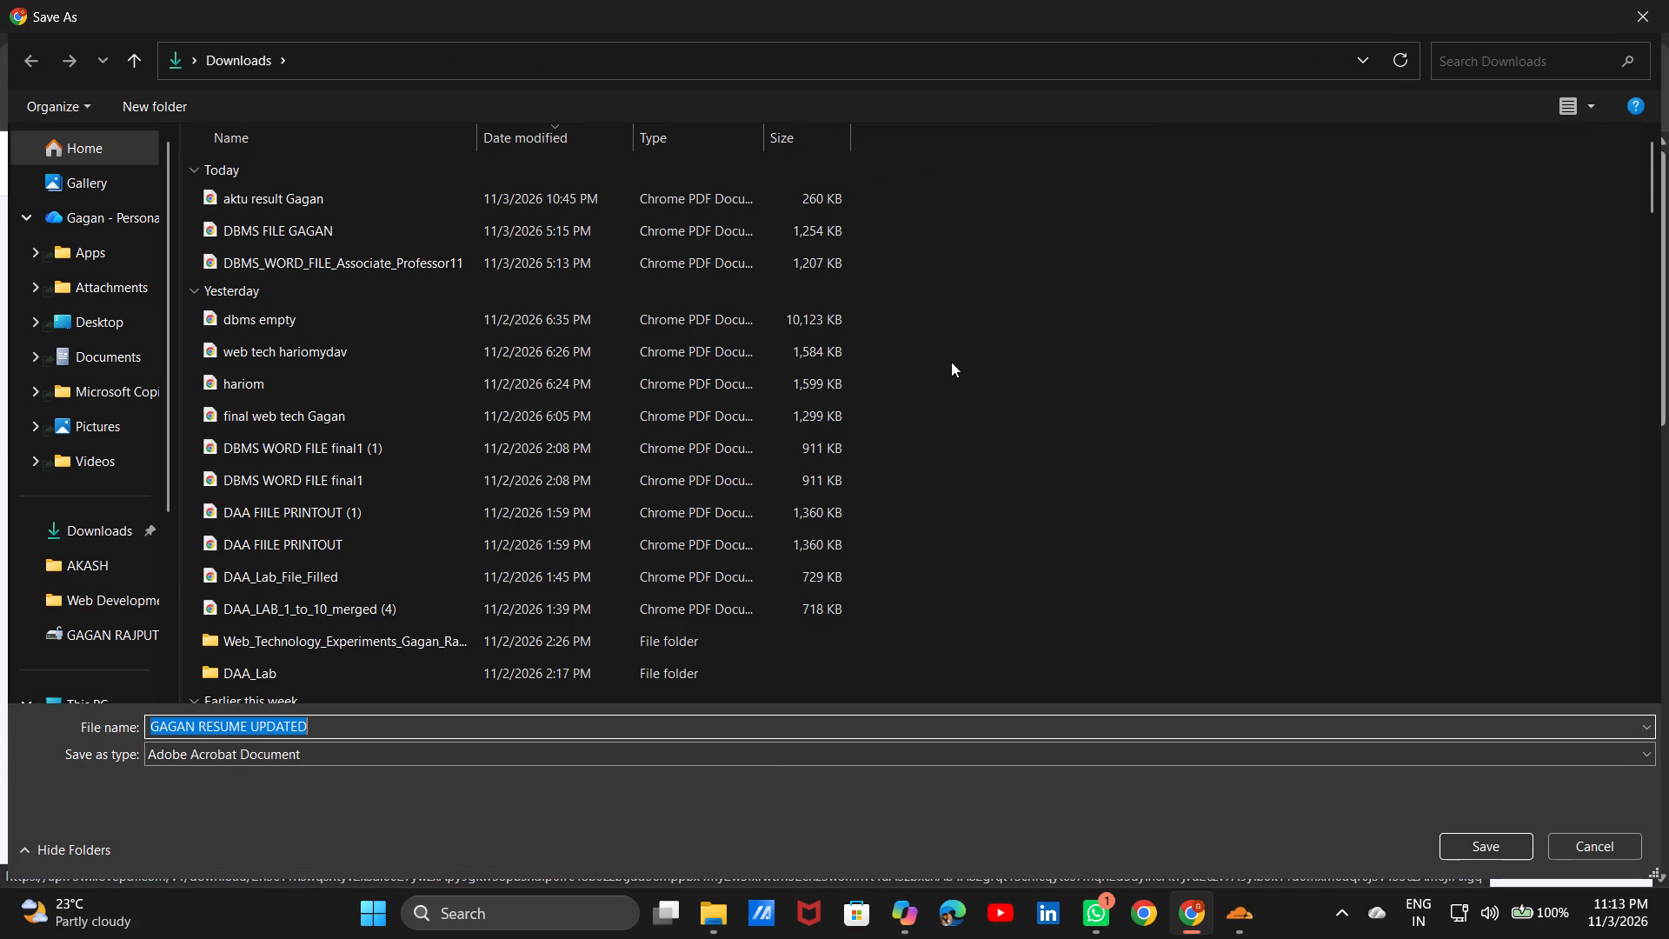
left_click(354, 726)
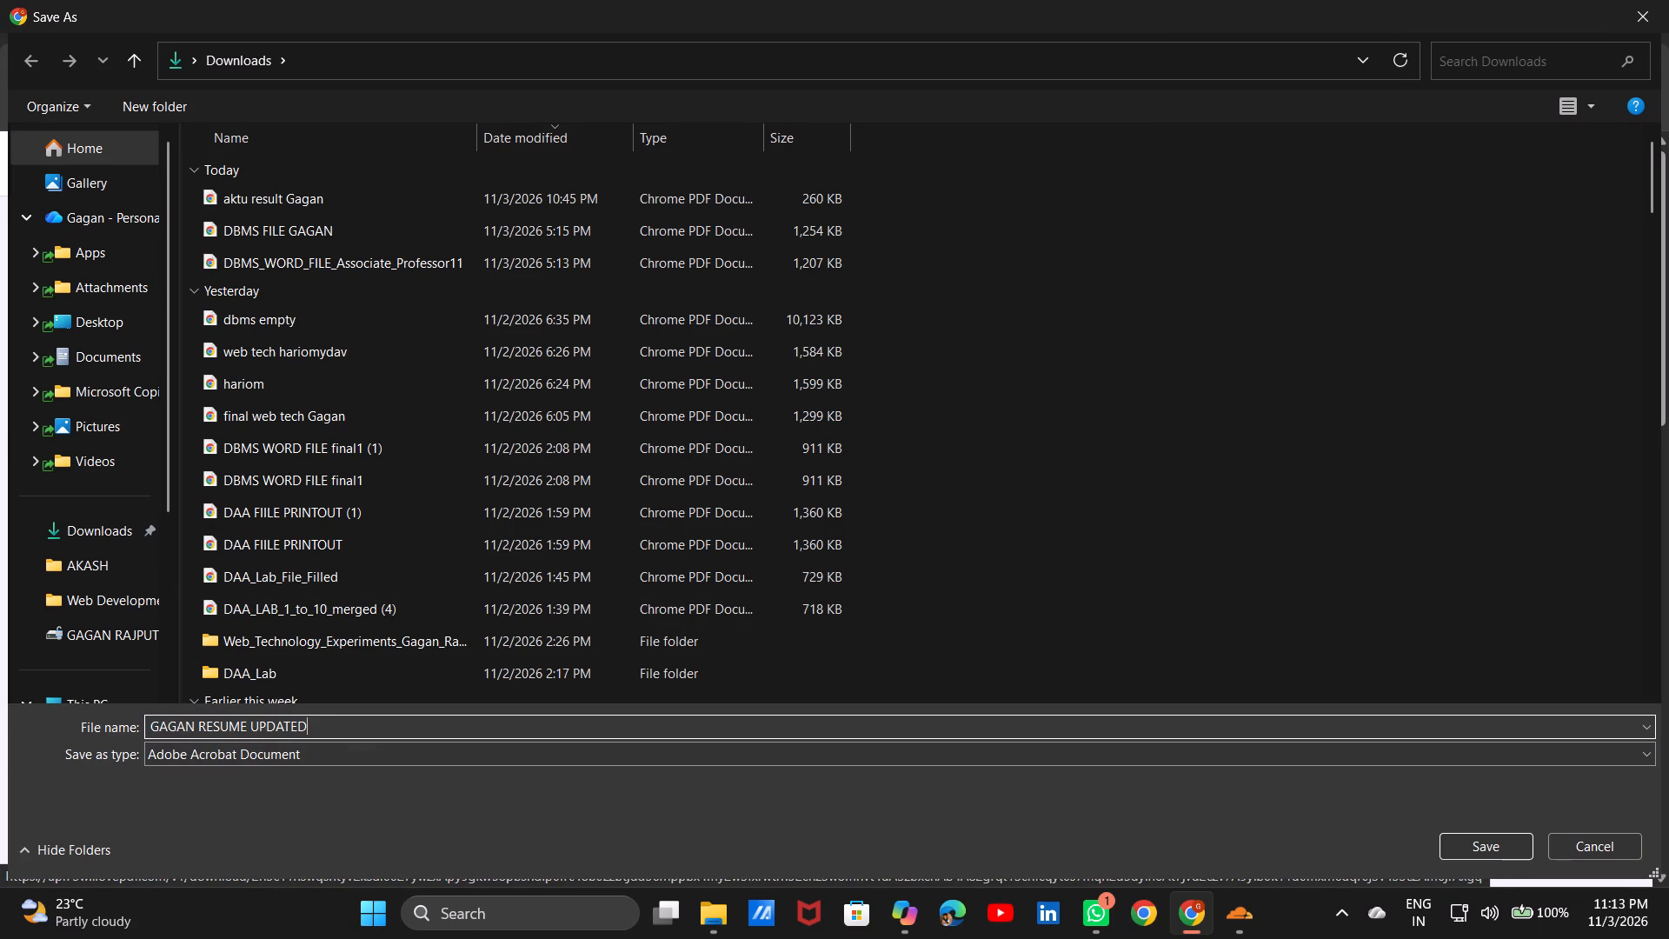
key("space")
type("pdf")
key("Return")
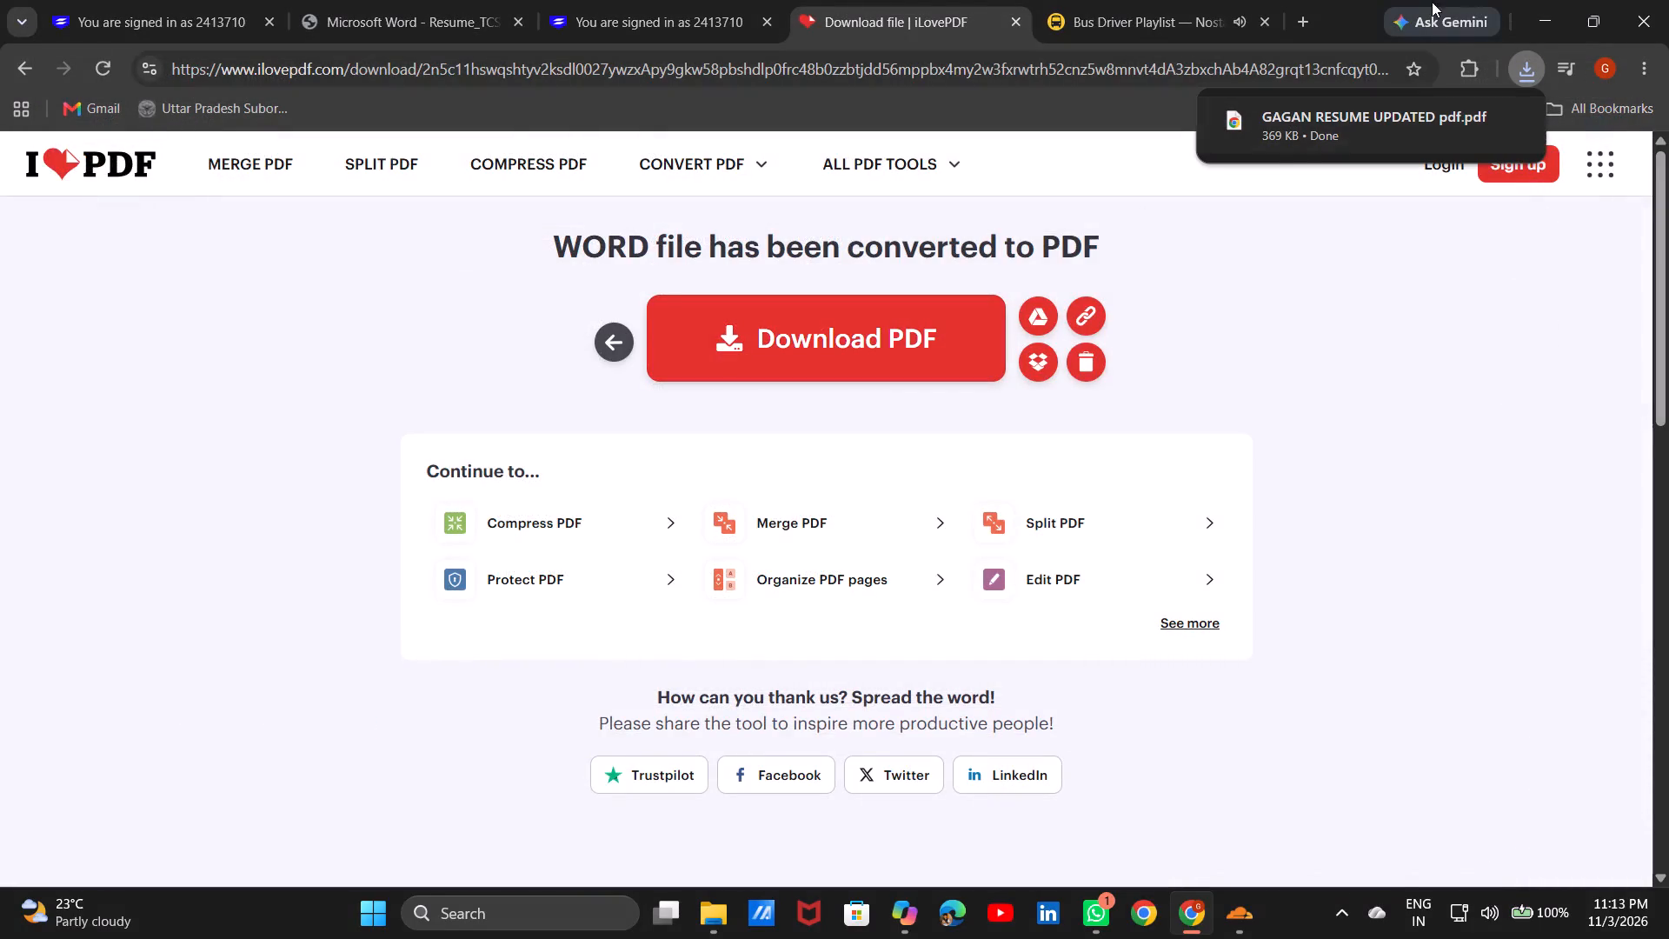
Minimize the browser, look over the resume PDF in Adobe Acrobat, and close it.
left_click(1539, 15)
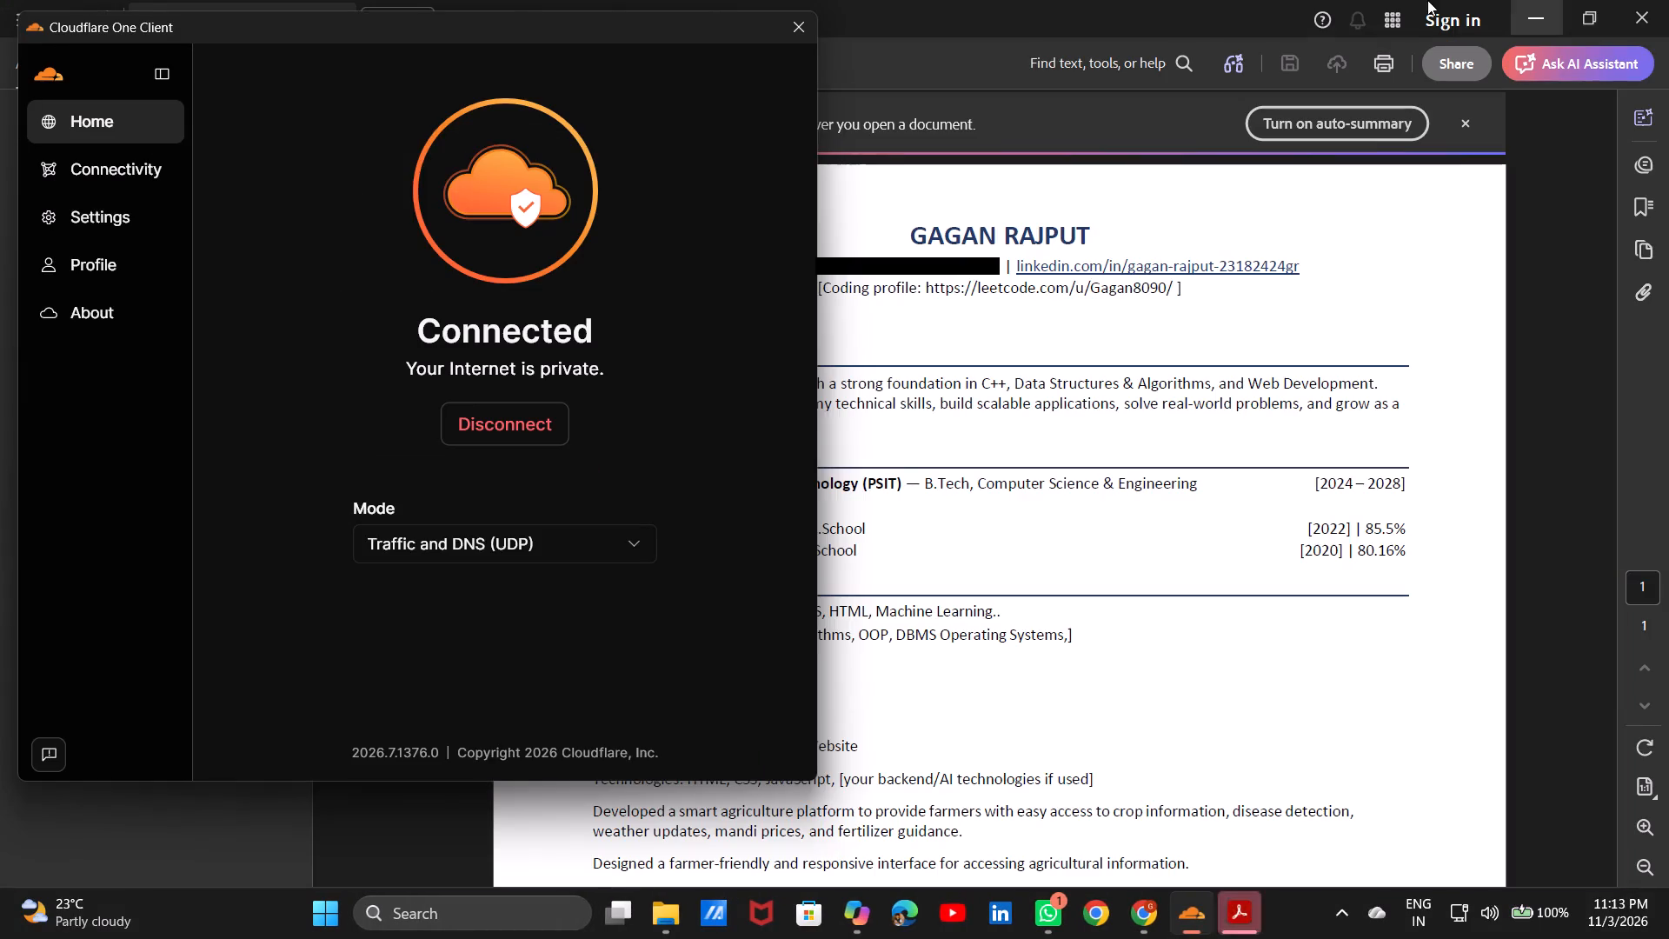
left_click(1460, 125)
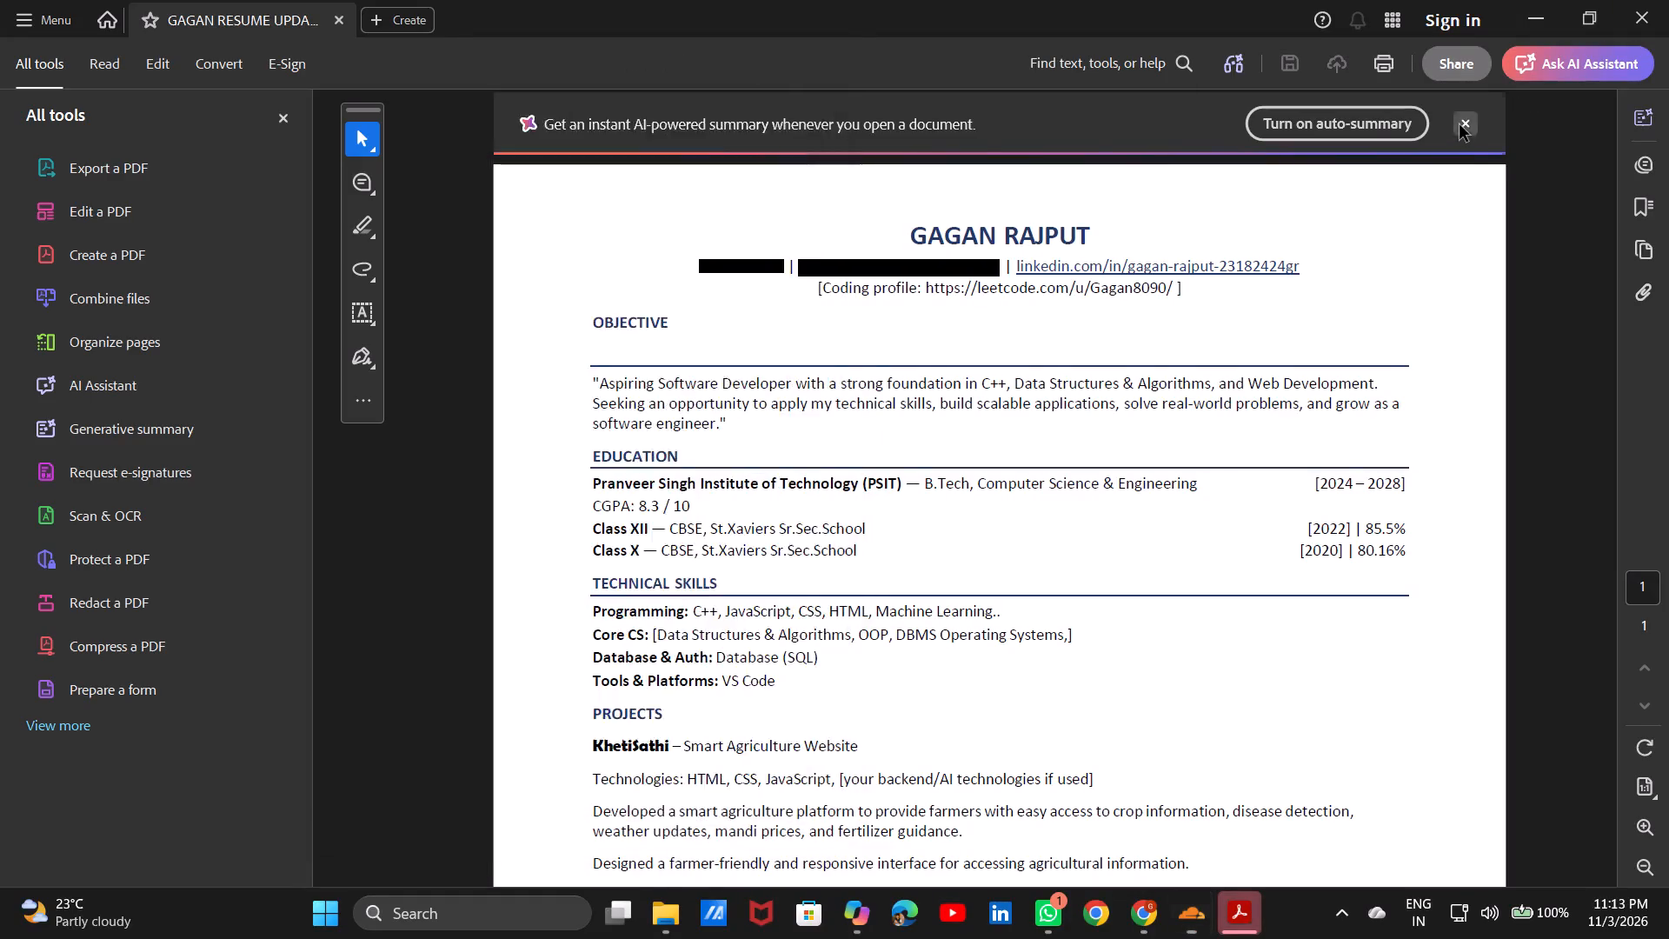
left_click(1646, 6)
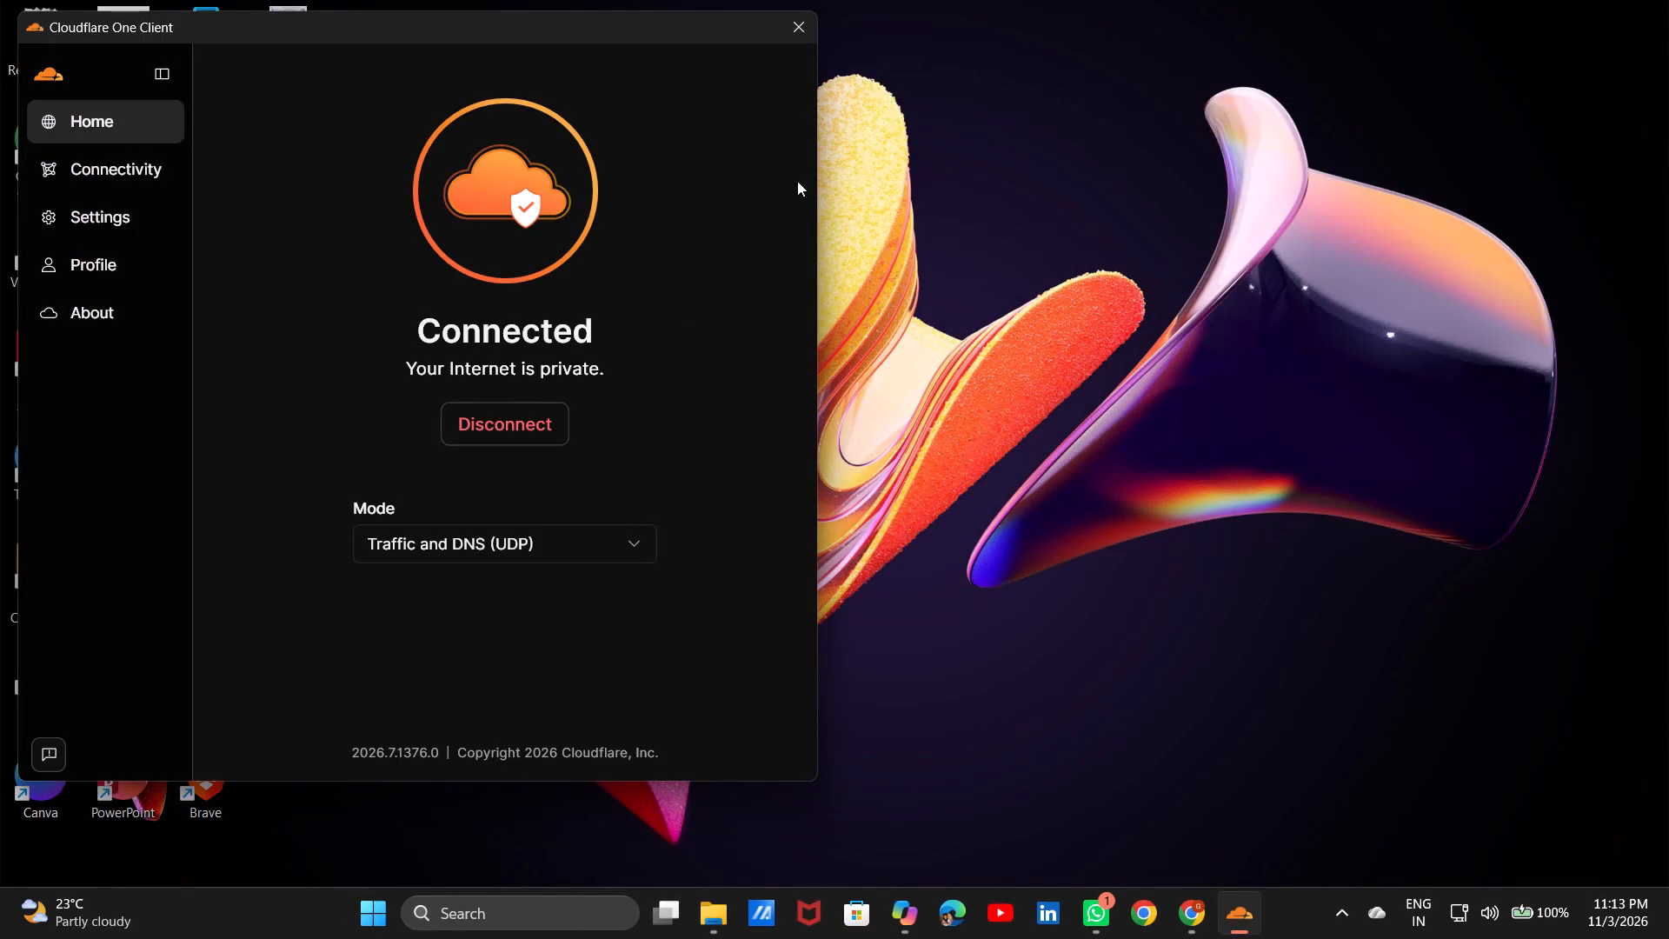
left_click(1006, 343)
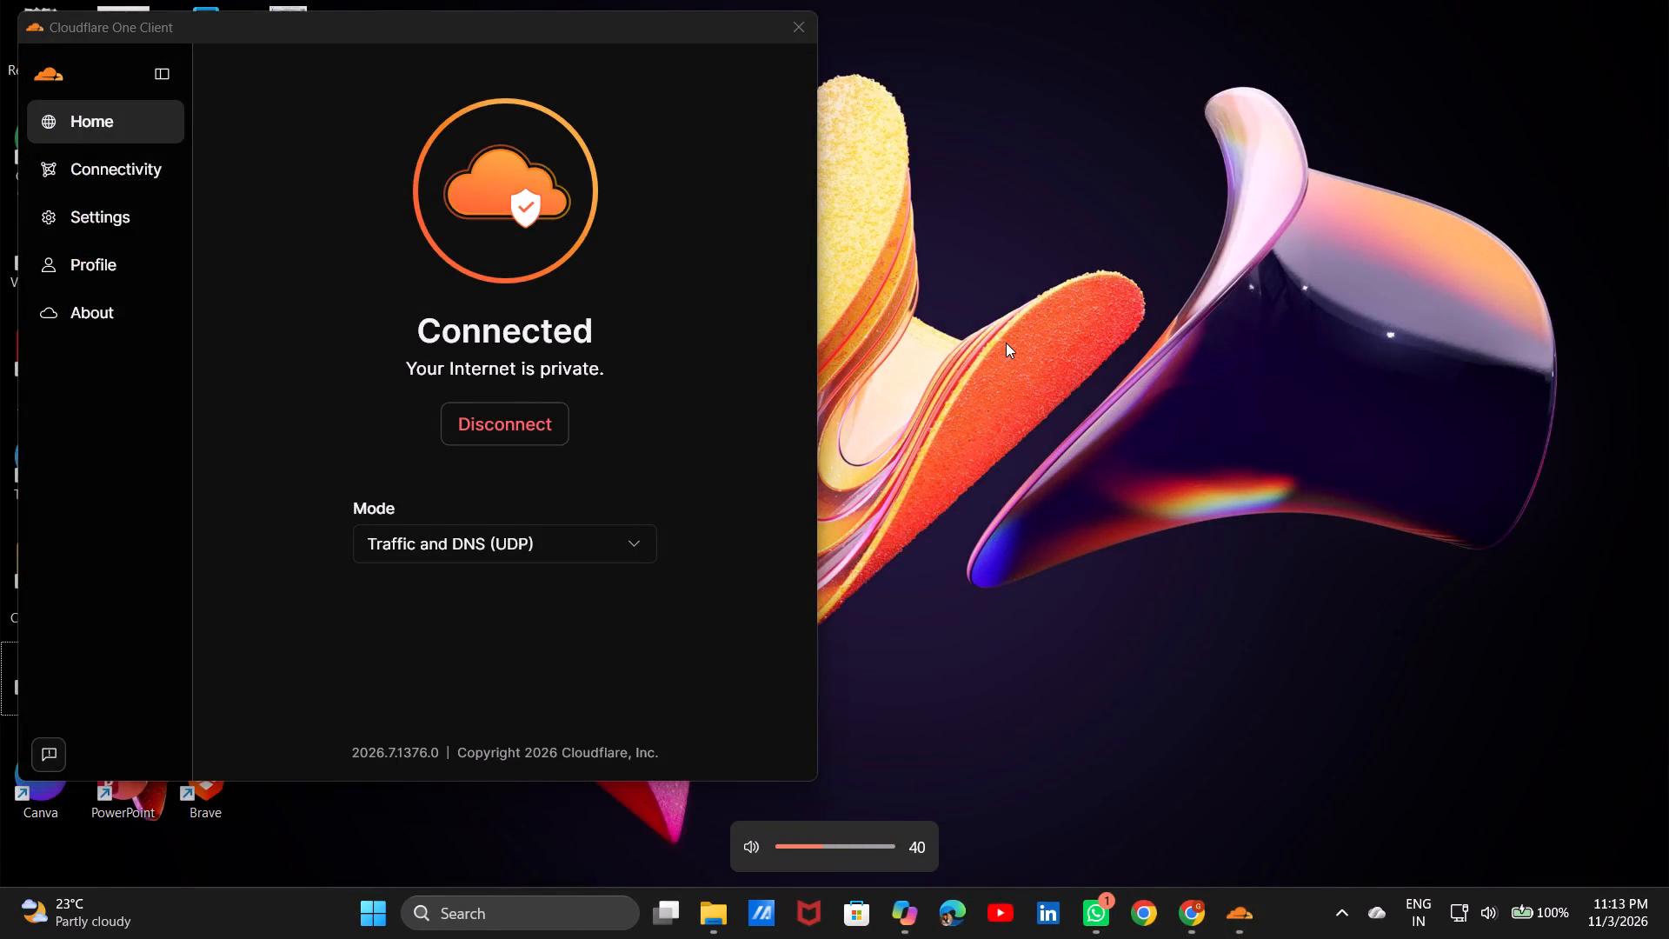
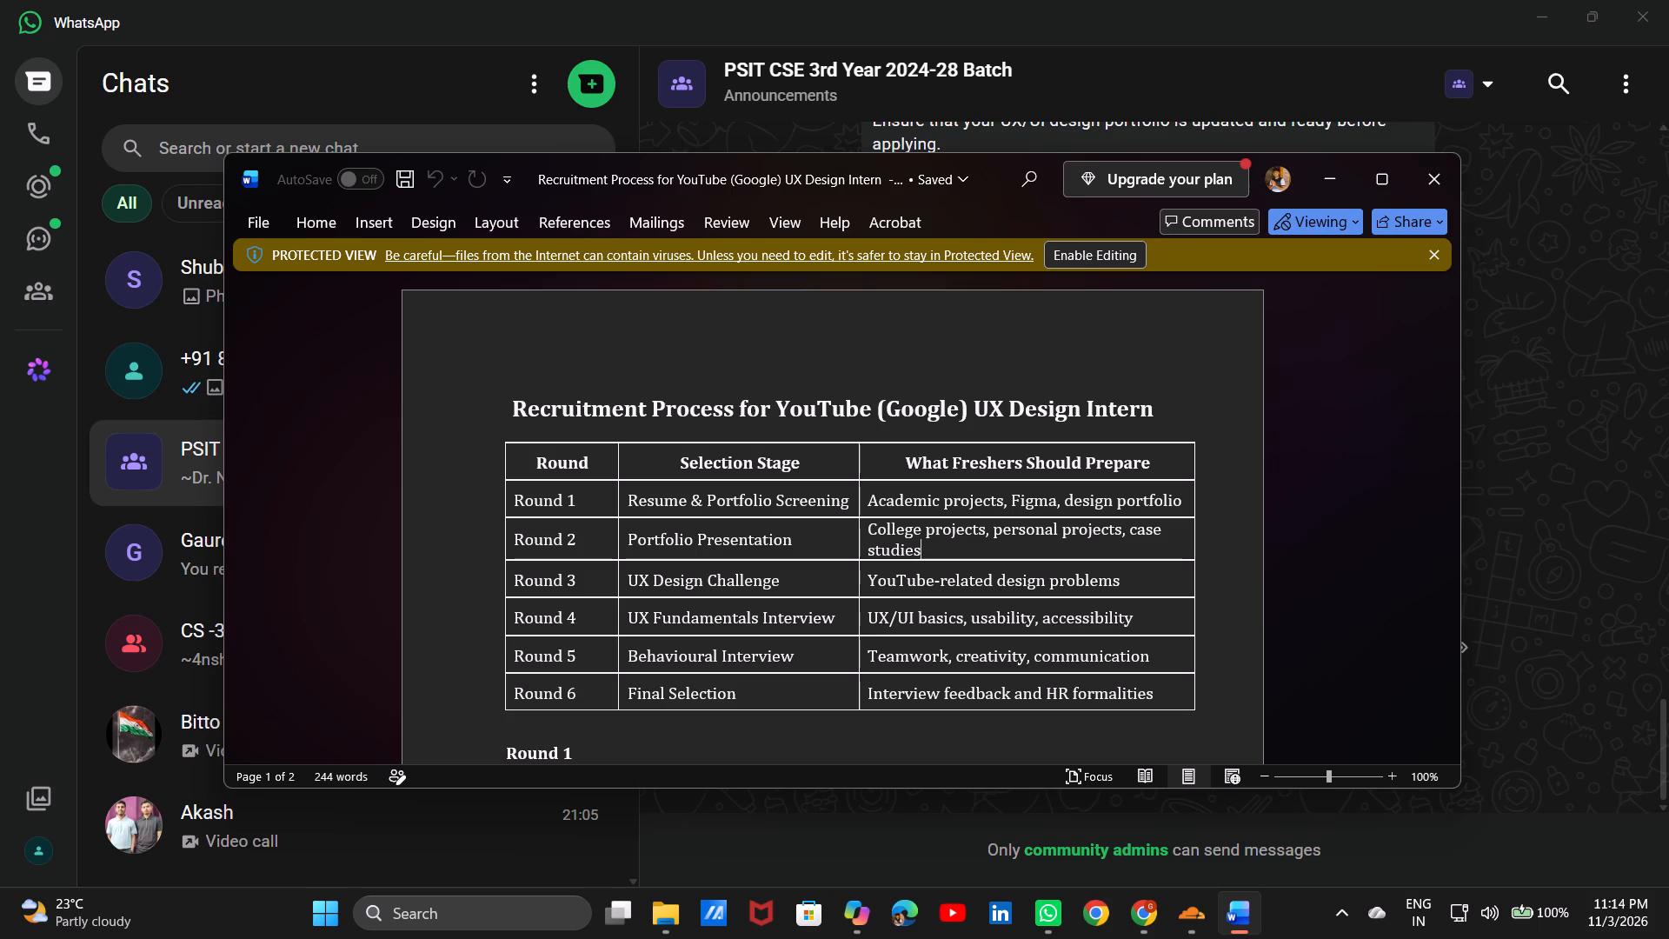
scroll(958, 548, "down", 1)
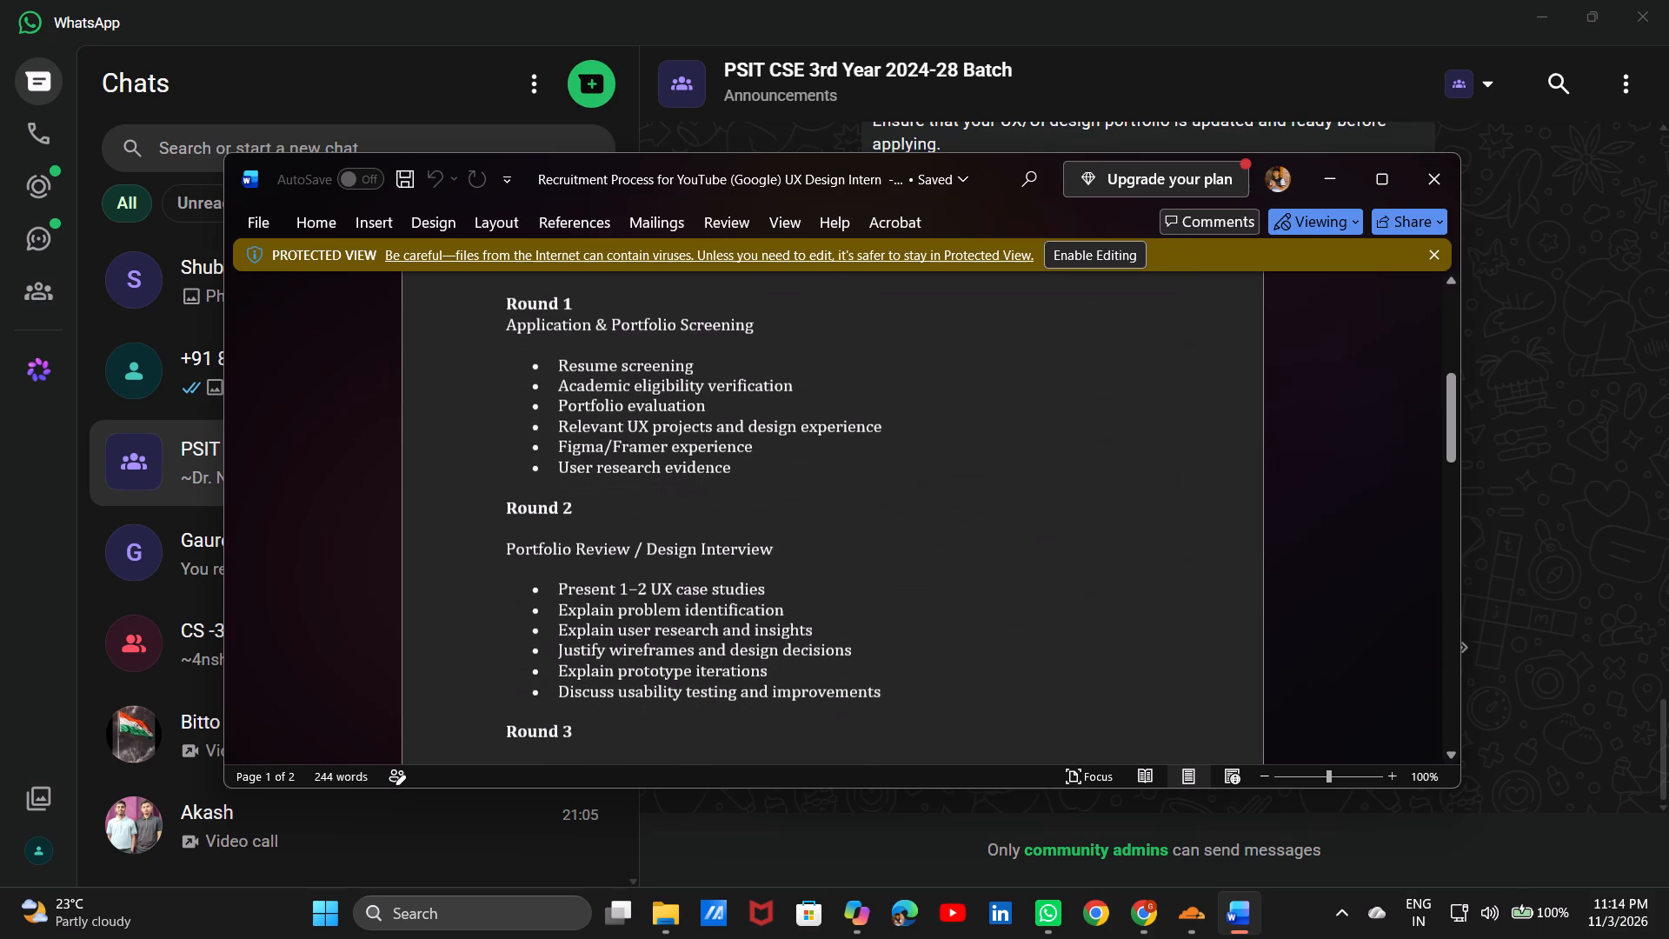
scroll(958, 548, "down", 1)
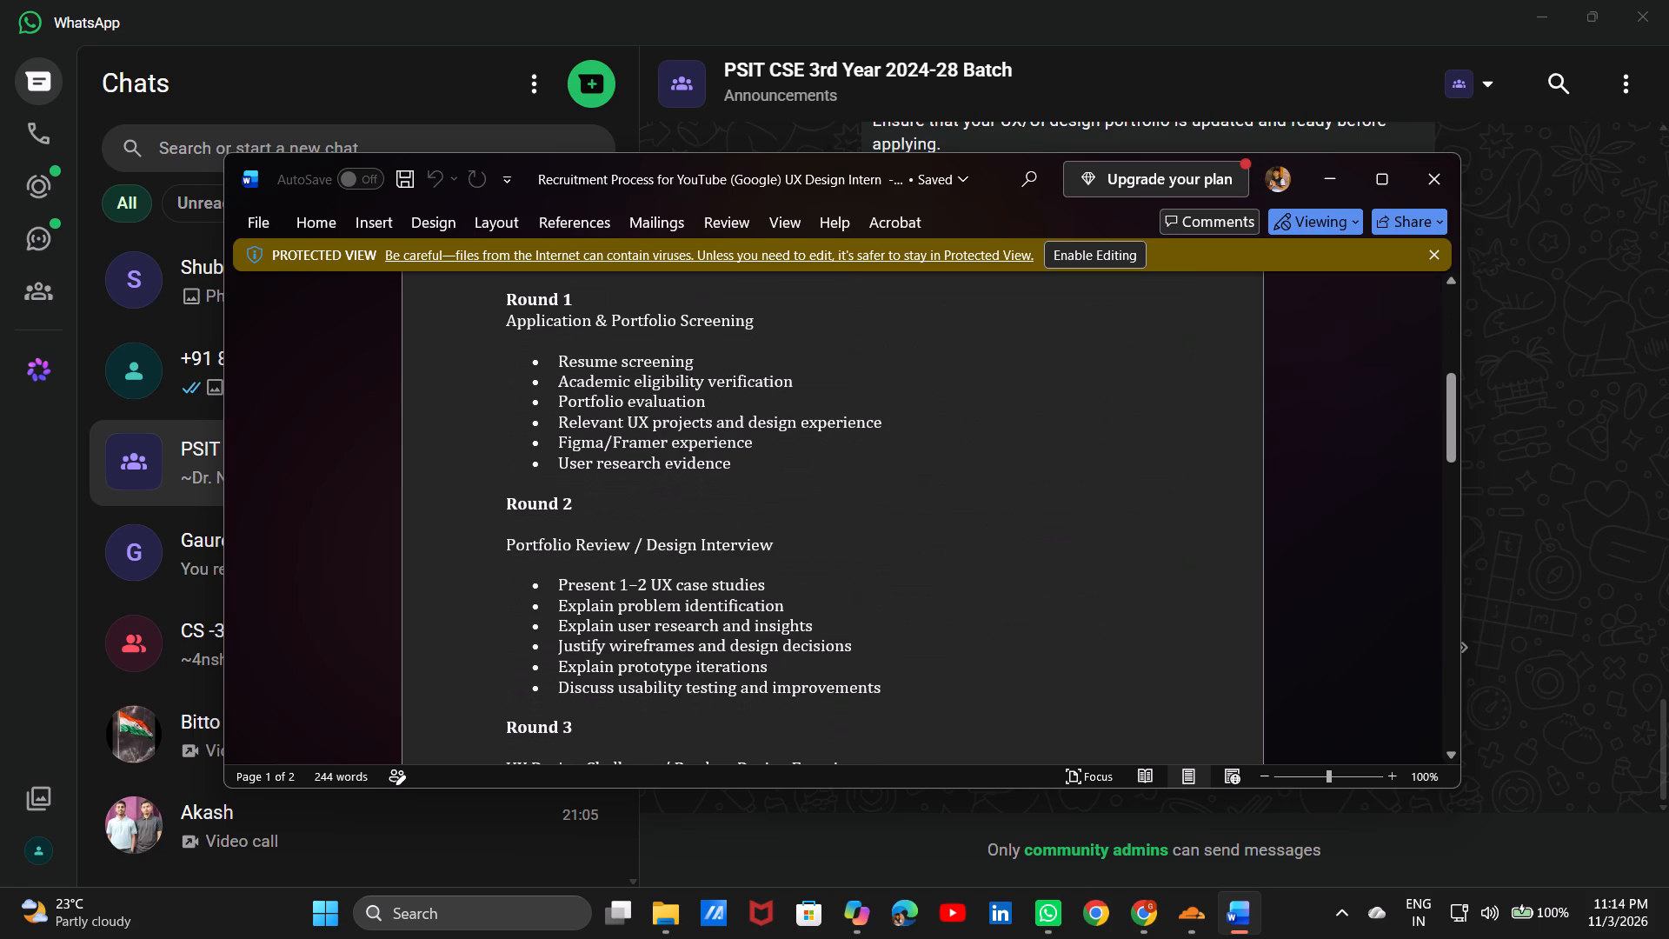